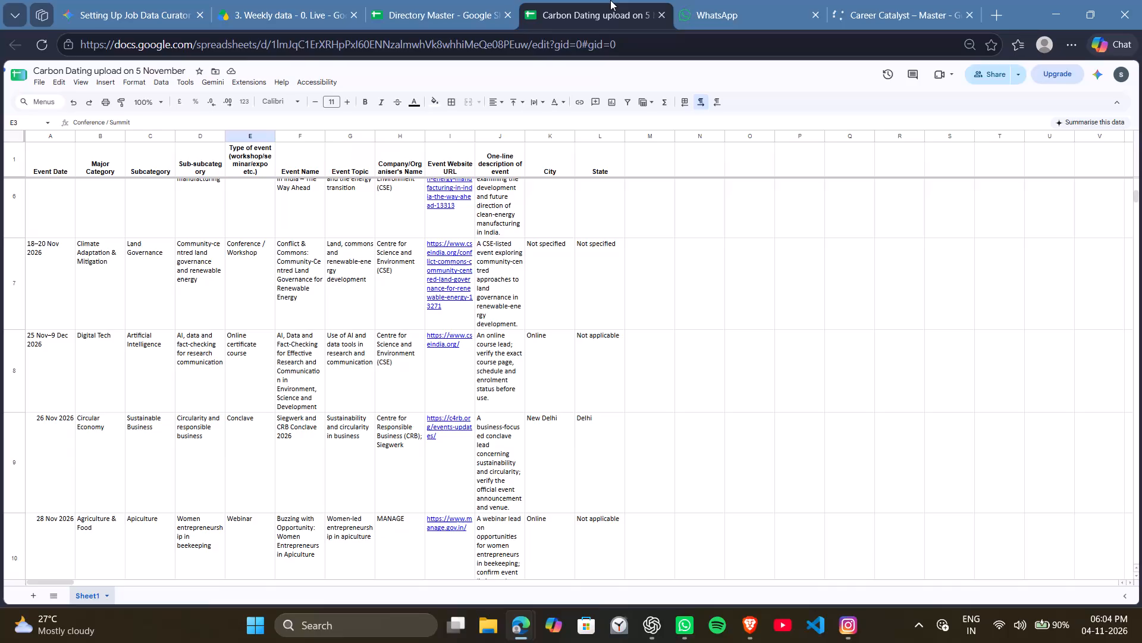
Examine the How to use, This week, All uploads and Lists sheets of the Career Catalyst – Master spreadsheet, ending on This week.
left_click(869, 6)
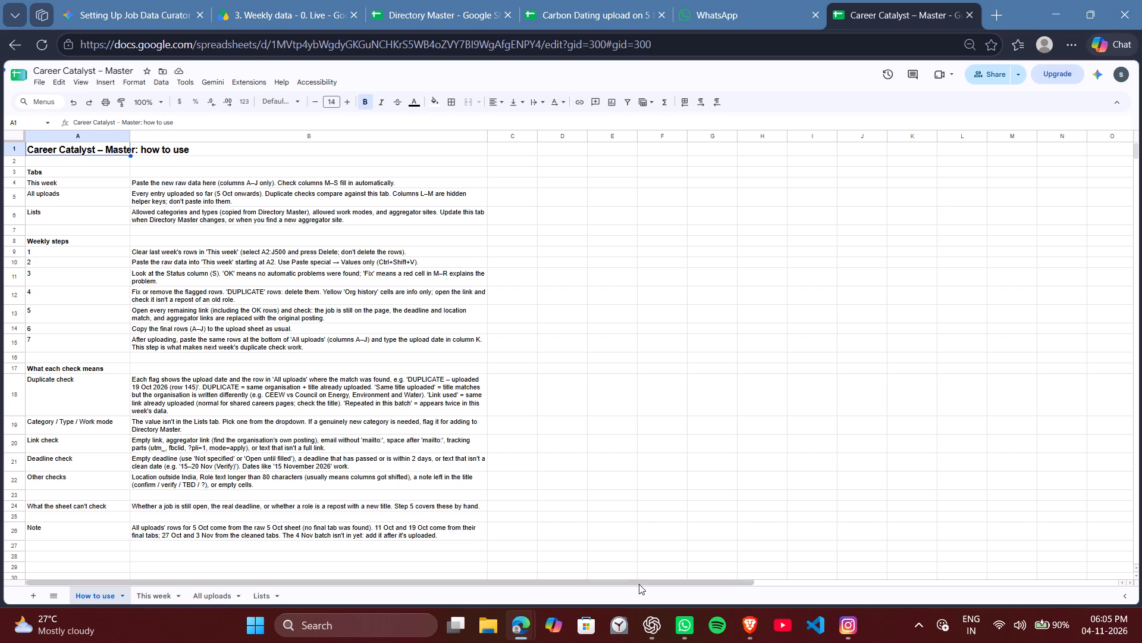
left_click_drag(639, 583, 569, 568)
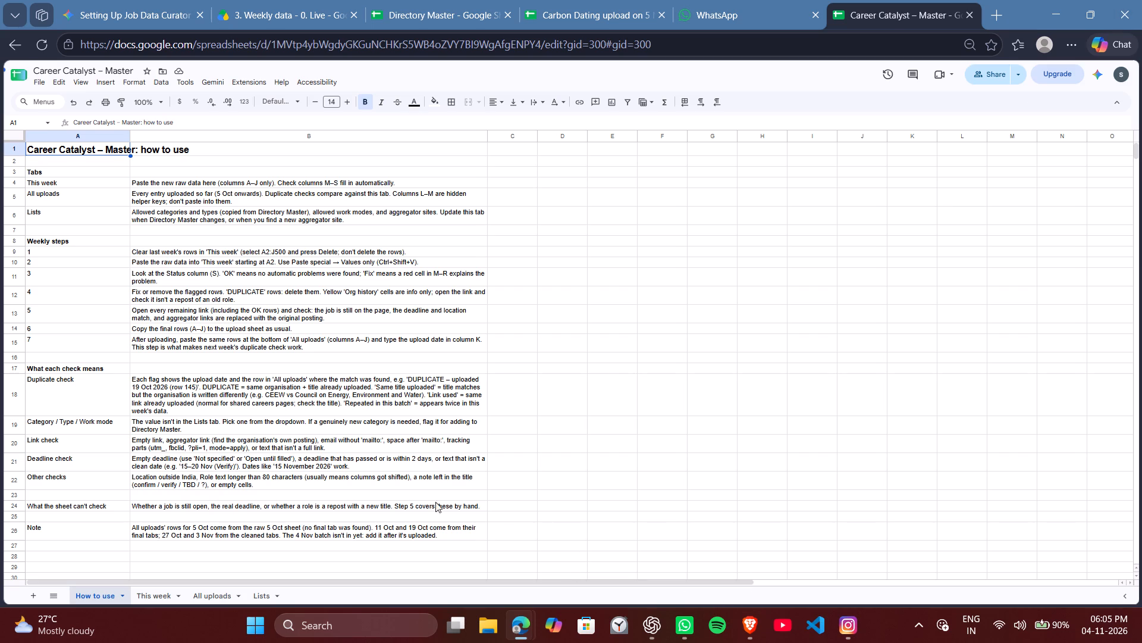
left_click(155, 592)
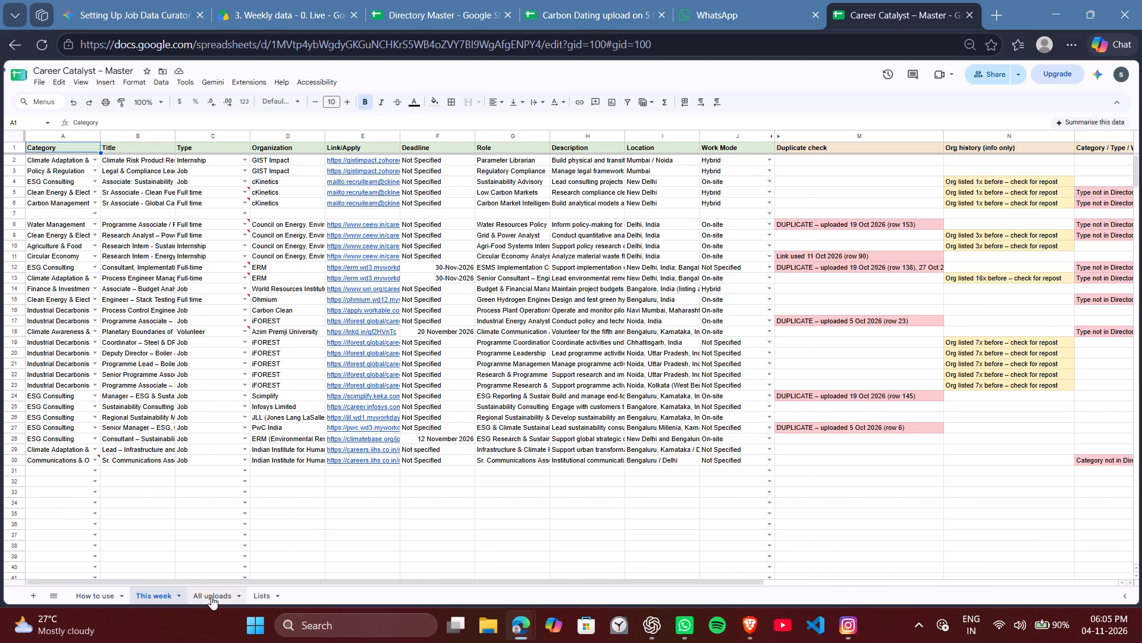
left_click(211, 597)
left_click(277, 594)
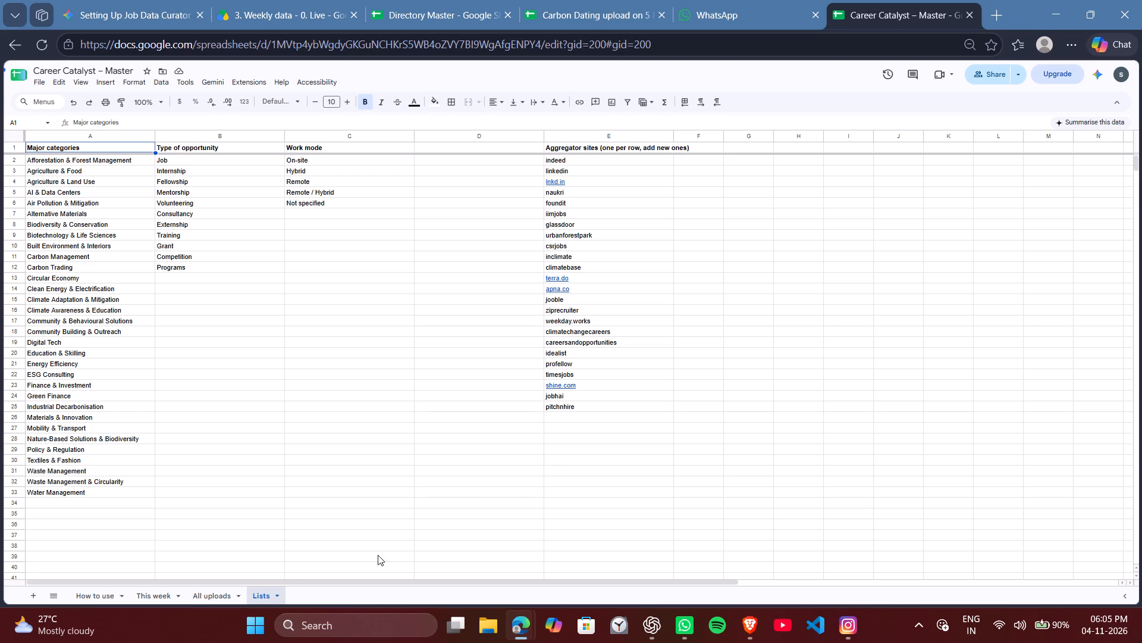
left_click(199, 595)
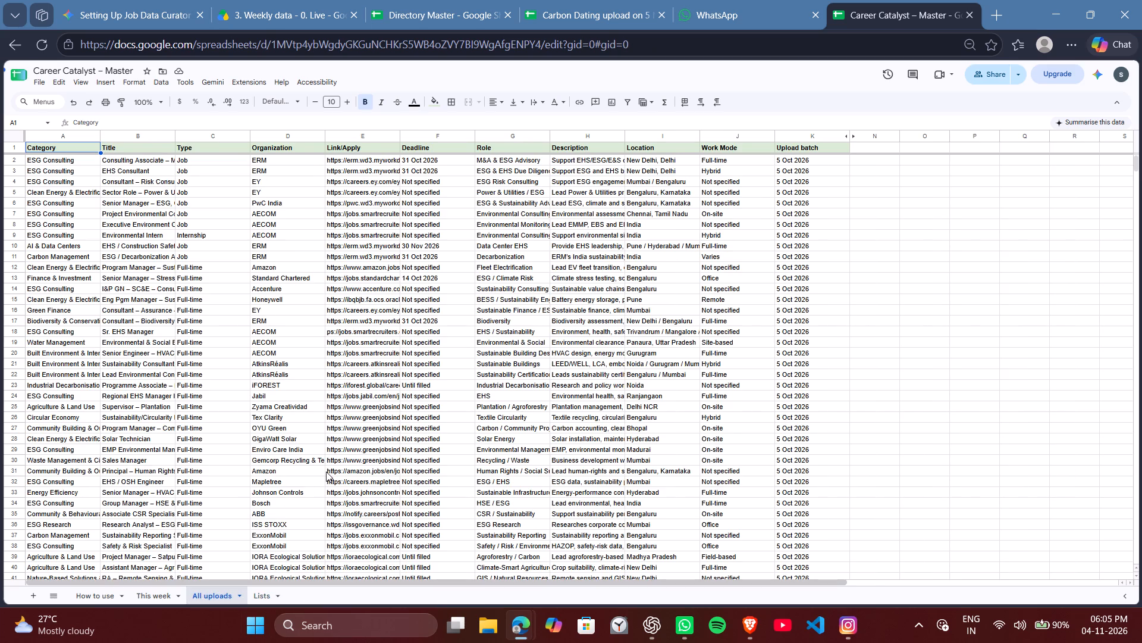
left_click(156, 599)
scroll(377, 421, "up", 4)
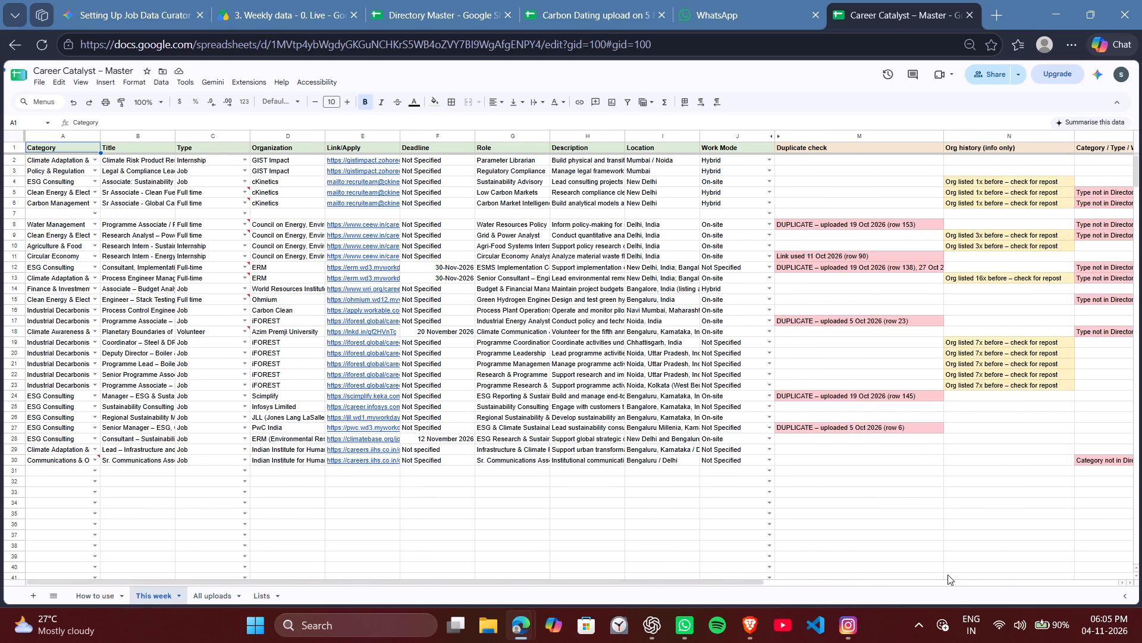
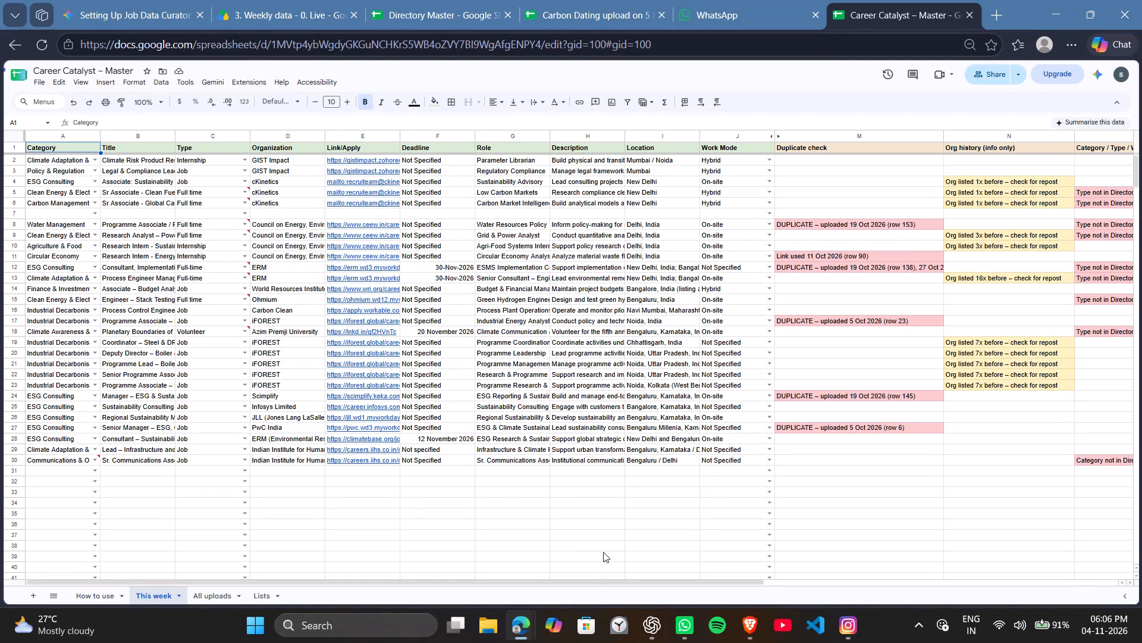
Check the allowed Type options for the cKinetics Clean Fuels listing in row 5 of This week.
key("ctrl+equal")
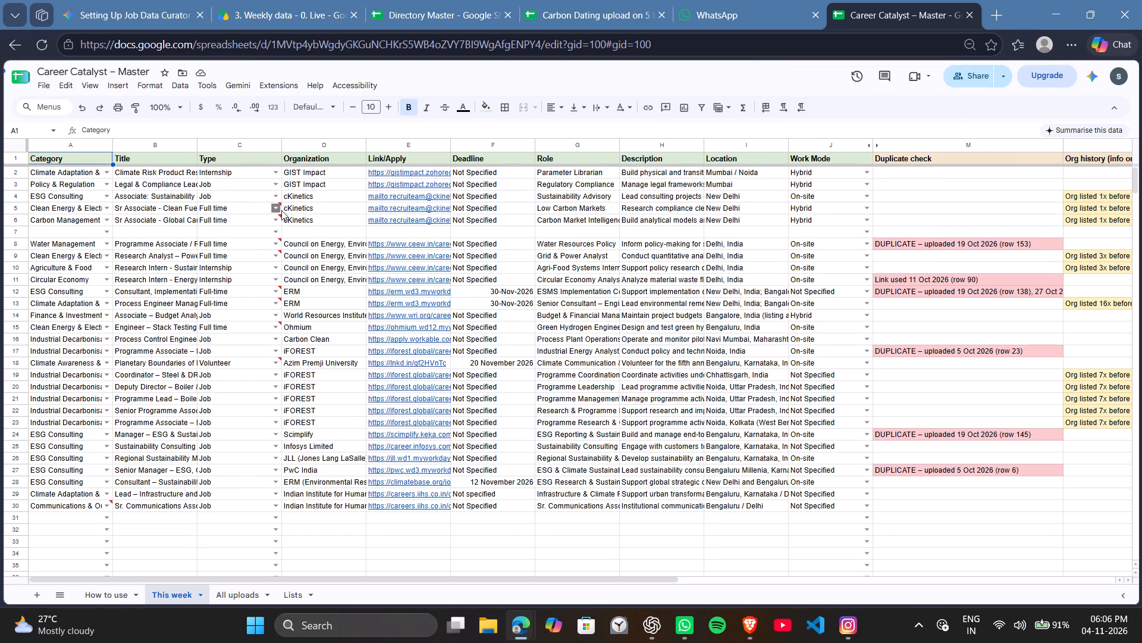
left_click(279, 210)
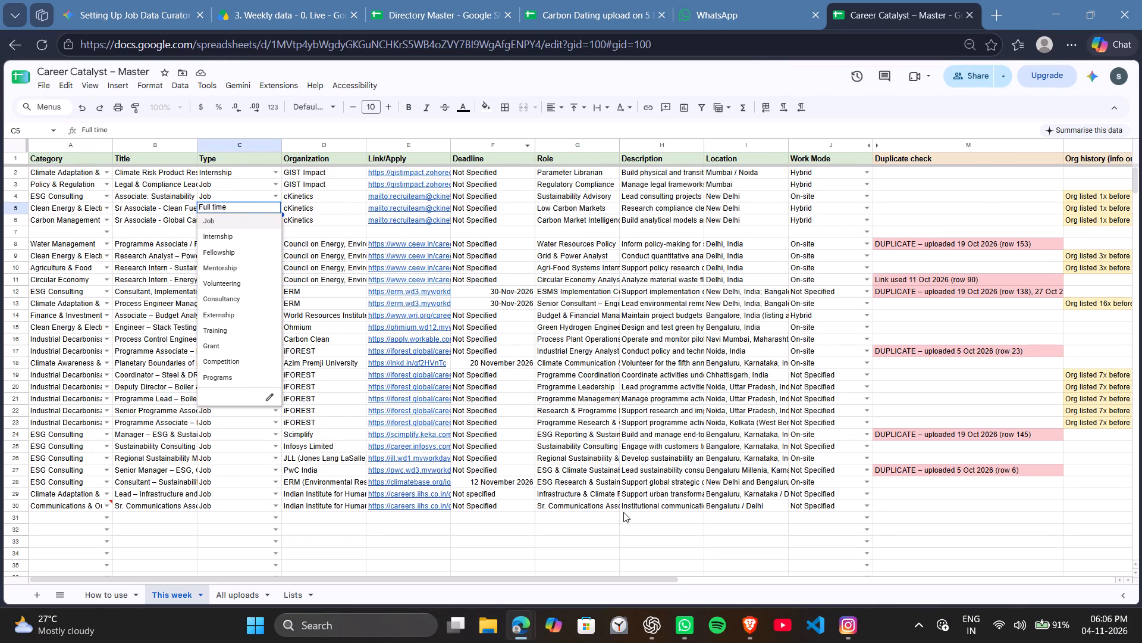
left_click(579, 529)
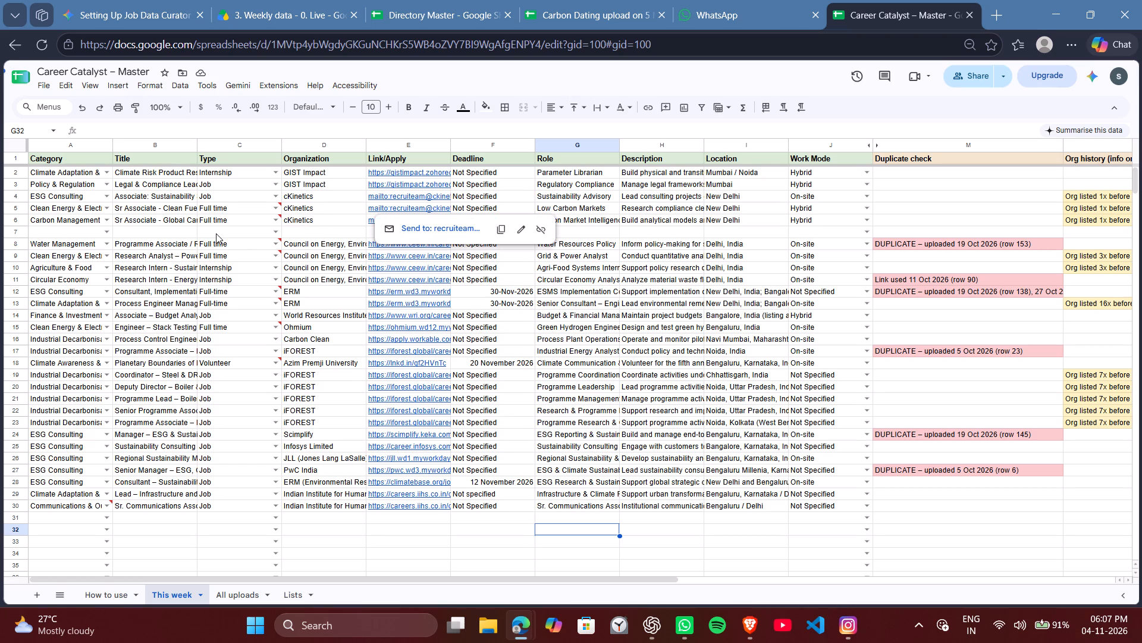
Search the web in a new tab for "cKinetics career Sr Associate - Clean Fuels Markets", copying the organization and title from row 5.
left_click(300, 210)
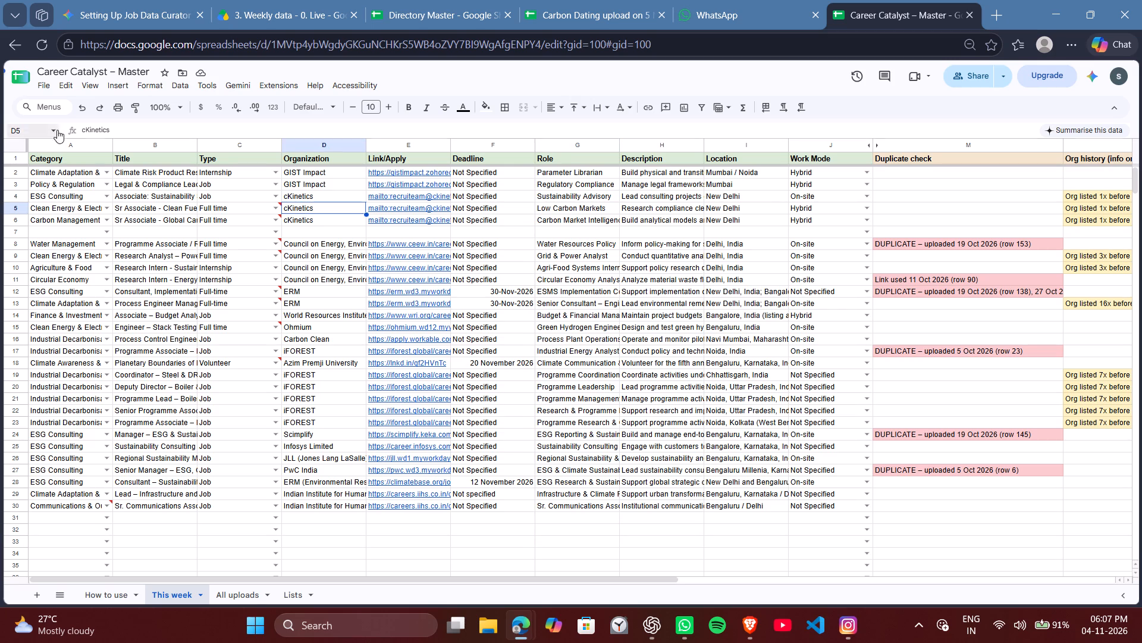
left_click_drag(113, 126, 48, 122)
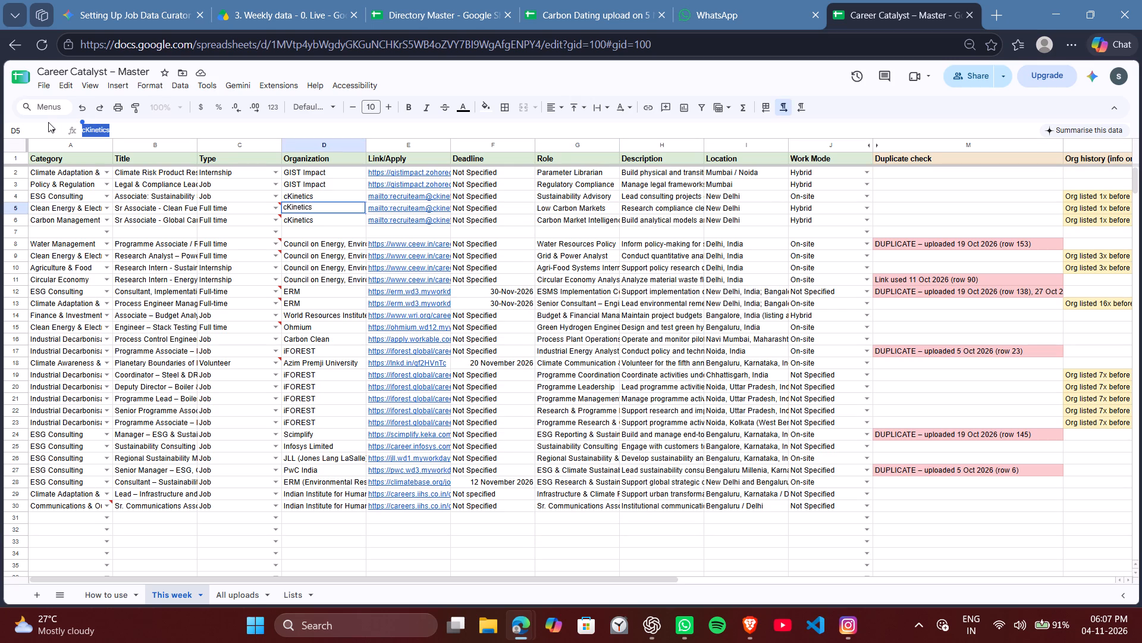
key("ctrl+c")
left_click(992, 15)
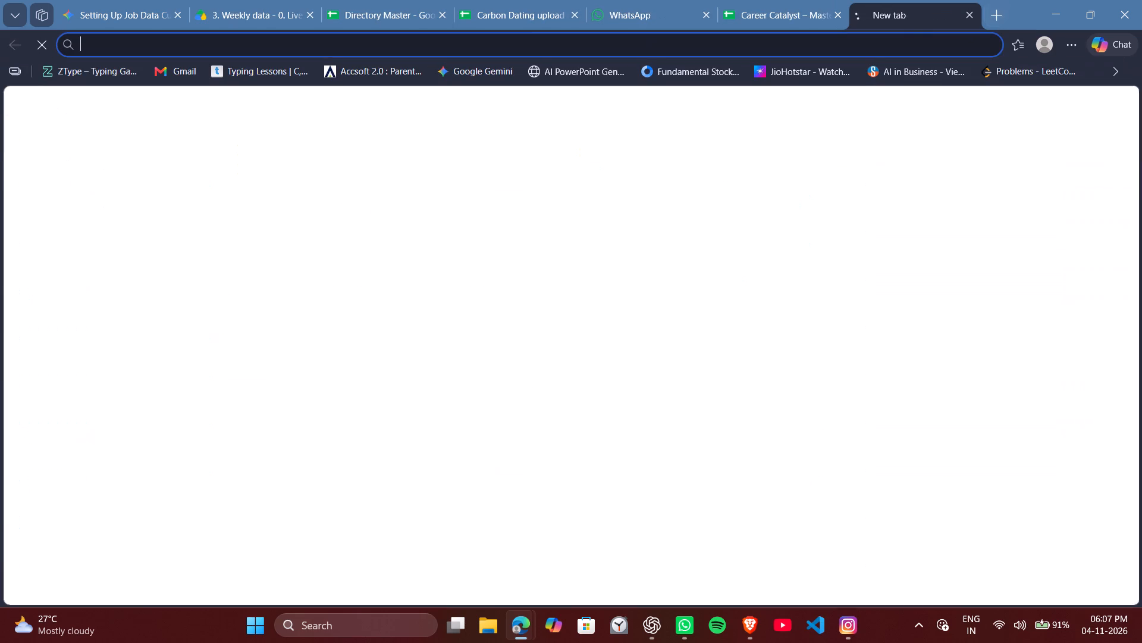
left_click(800, 42, "ctrl")
key("ctrl+v")
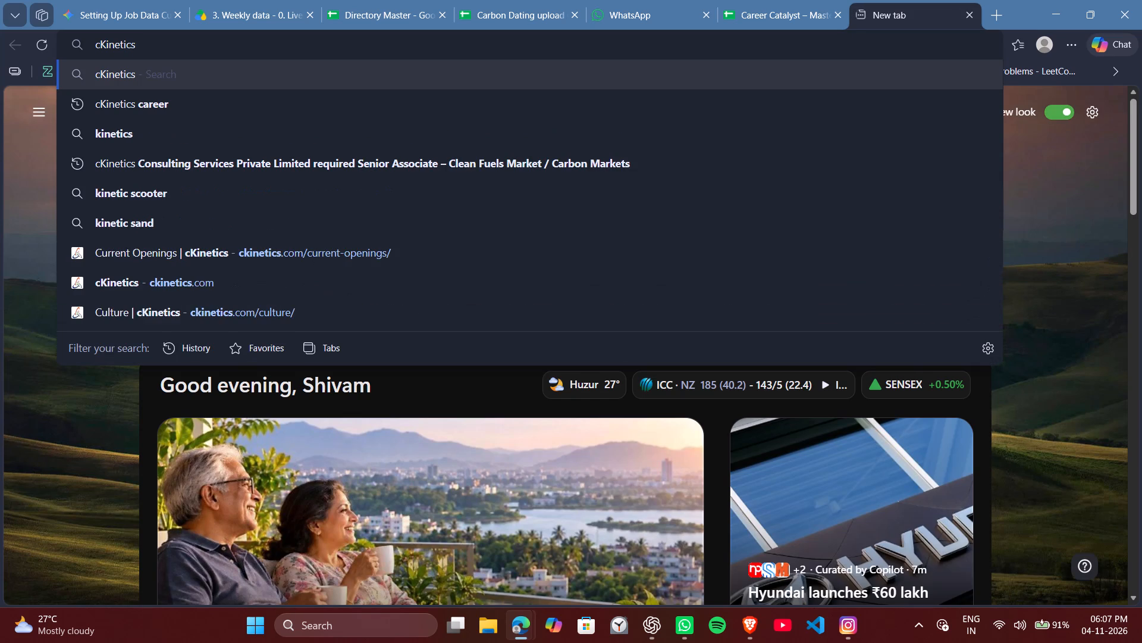
key("space")
left_click(499, 0)
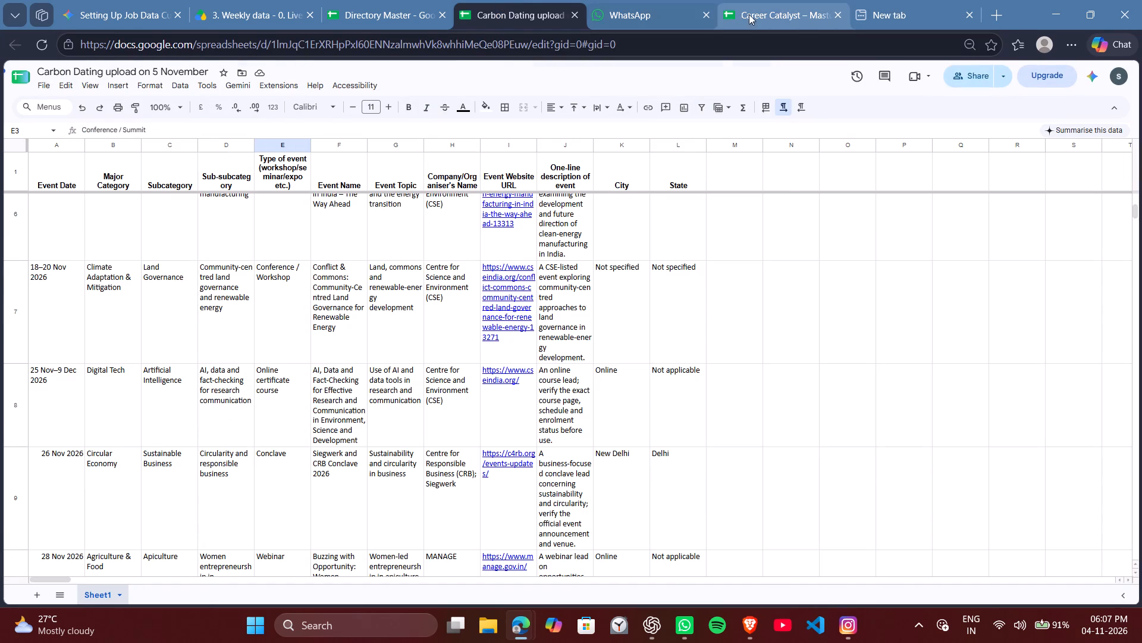
left_click(774, 9)
left_click(171, 207)
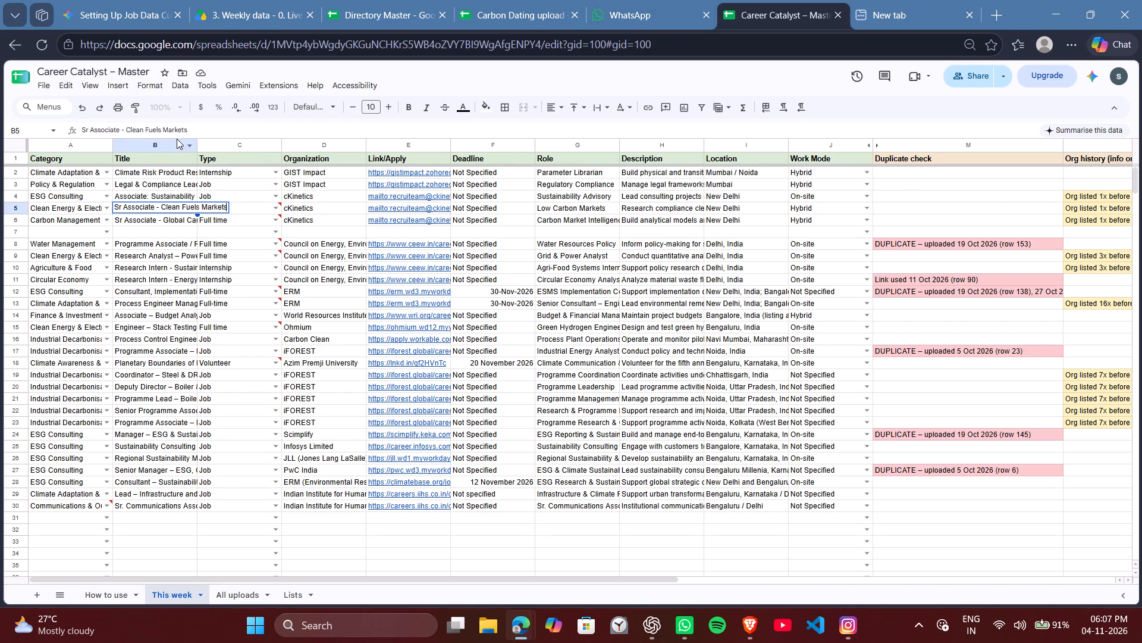
left_click_drag(190, 125, 33, 131)
key("ctrl+c")
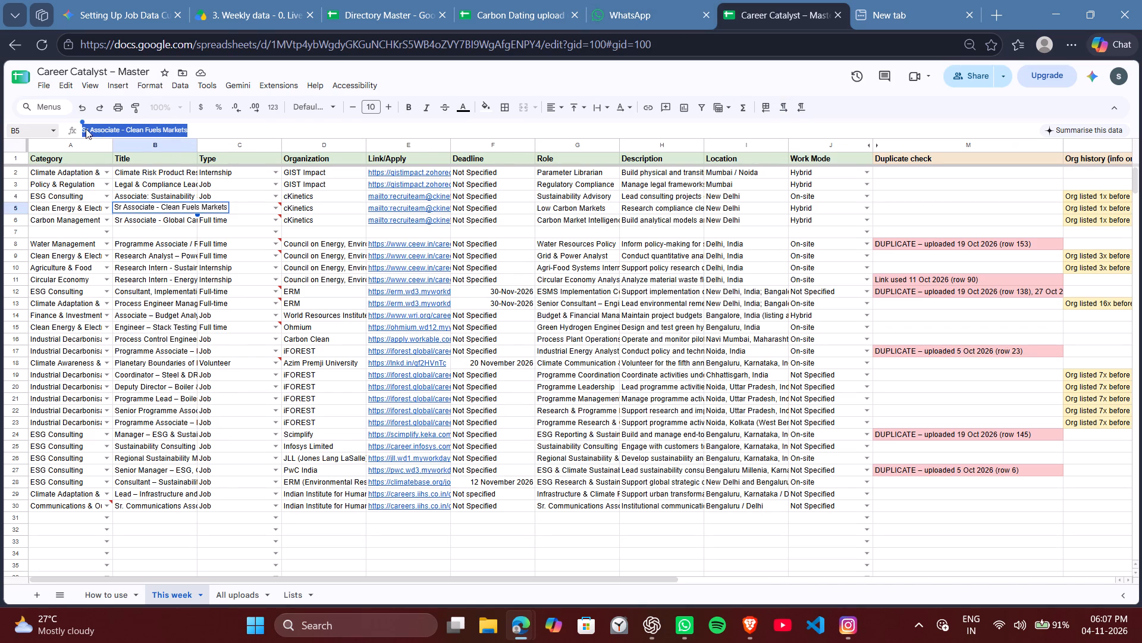
left_click(931, 0)
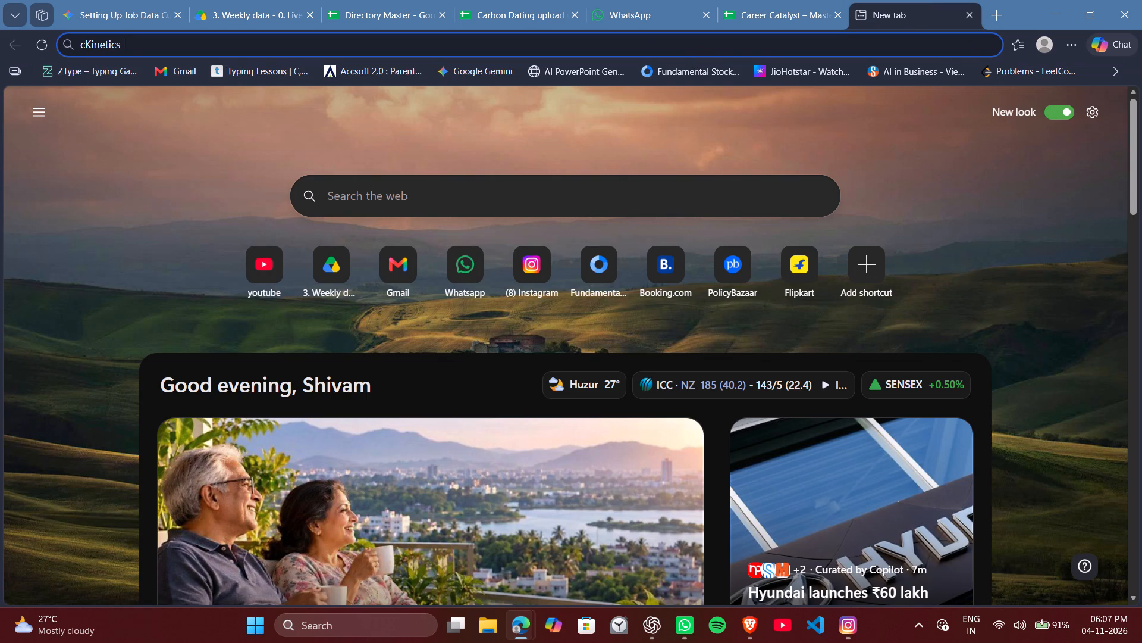
left_click(692, 52)
type("career")
key("space")
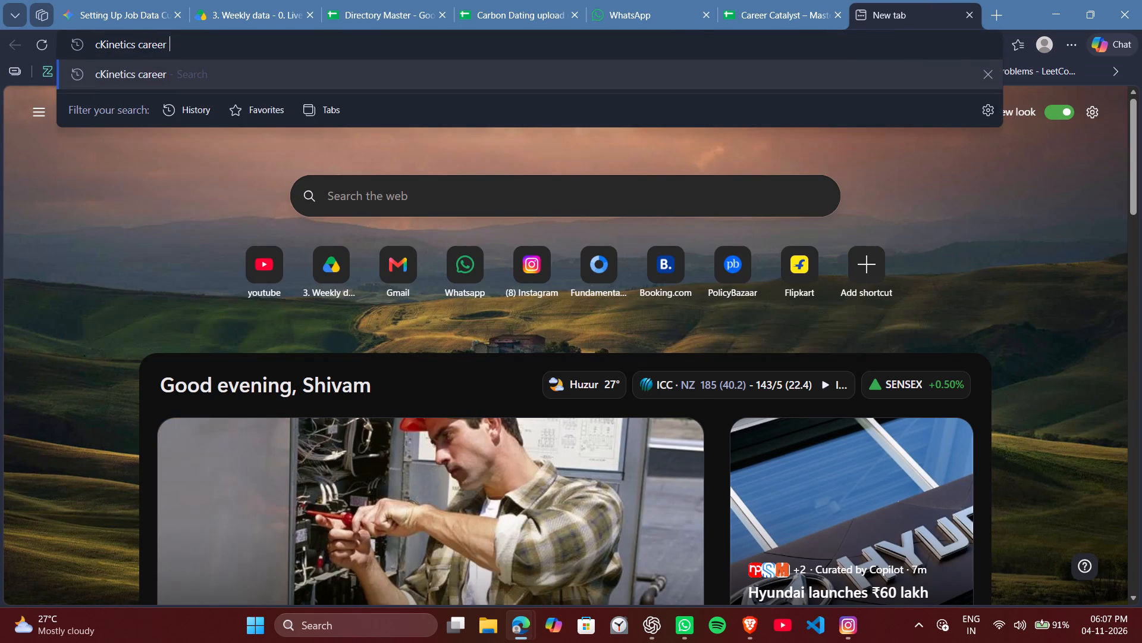
key("ctrl+v")
key("Return")
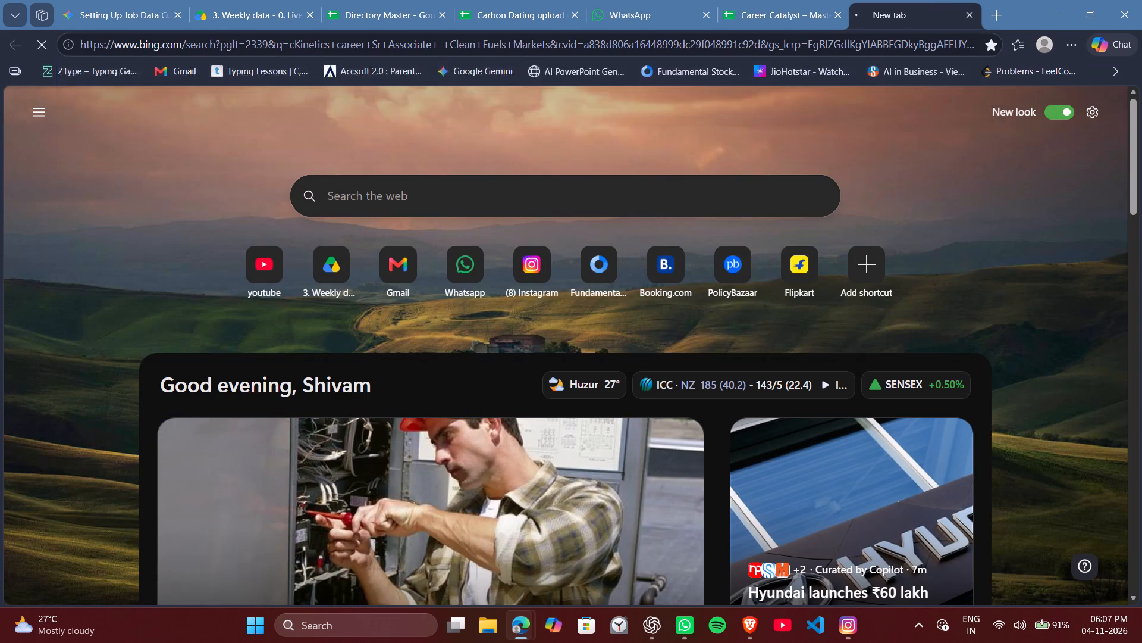
Open cKinetics' Current Openings page and examine the Sr Associate- Clean Fuels Markets role description and key responsibilities.
left_click(288, 246)
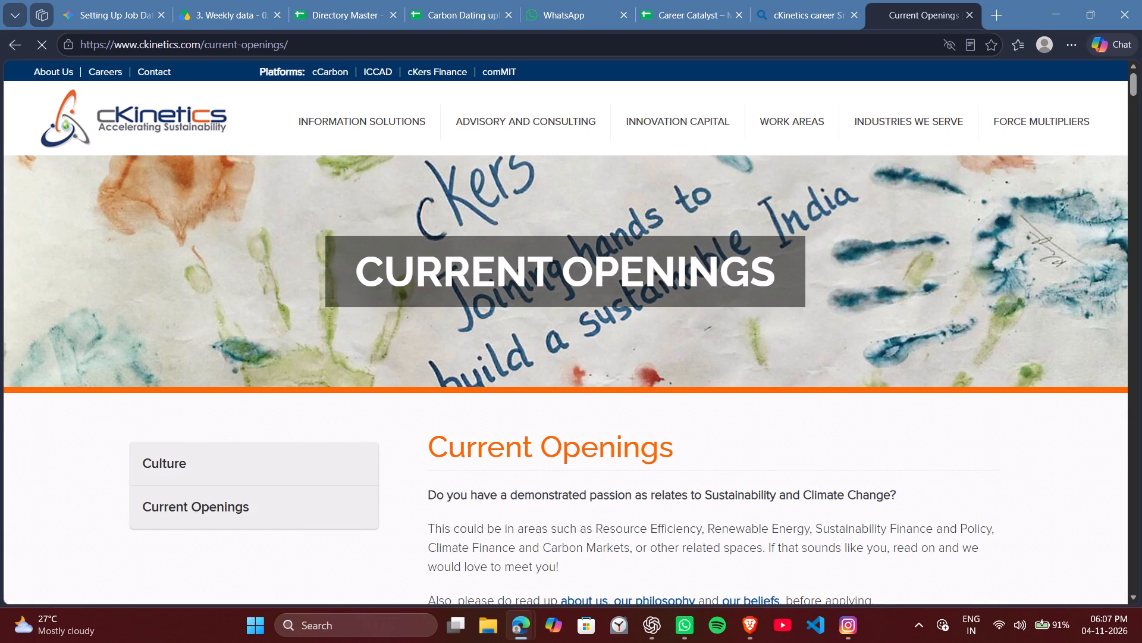
scroll(602, 492, "down", 2)
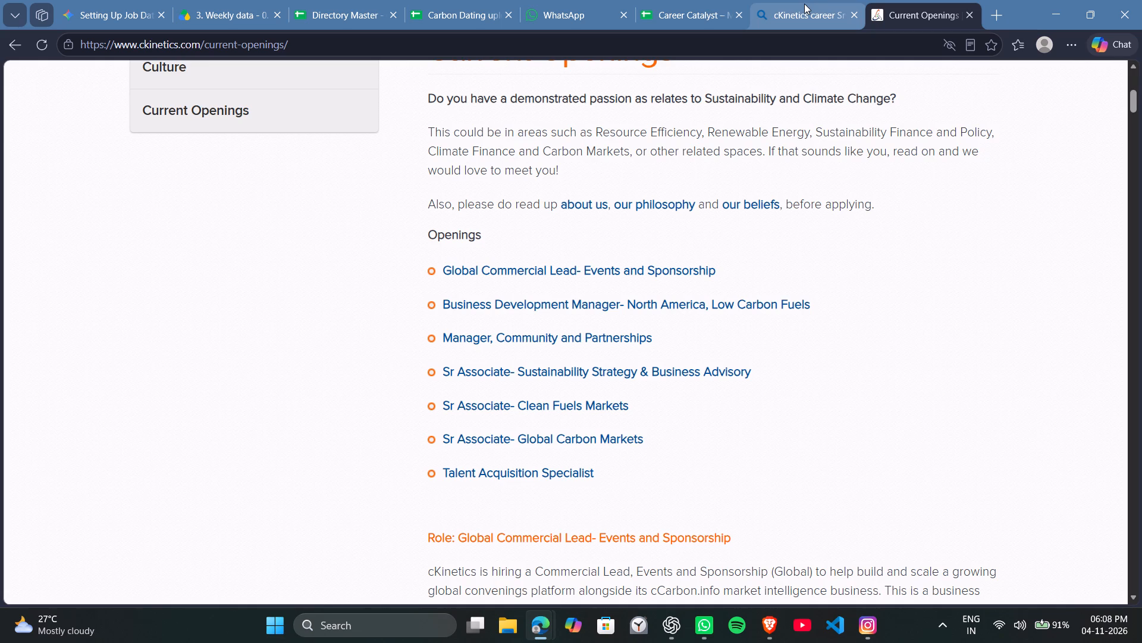
left_click(660, 0)
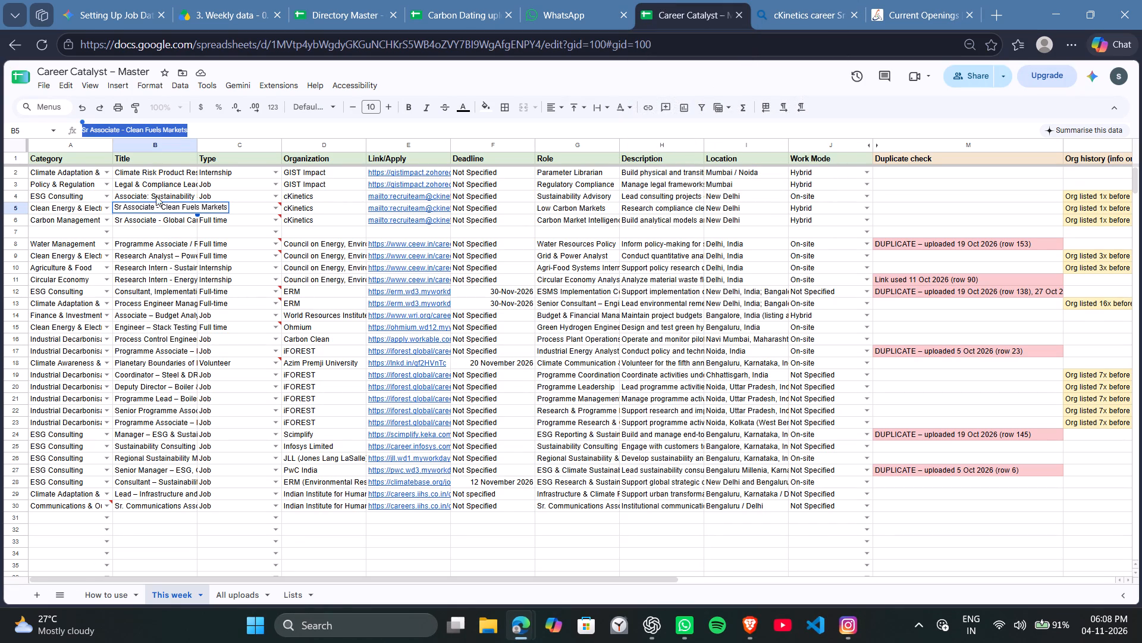
left_click(906, 0)
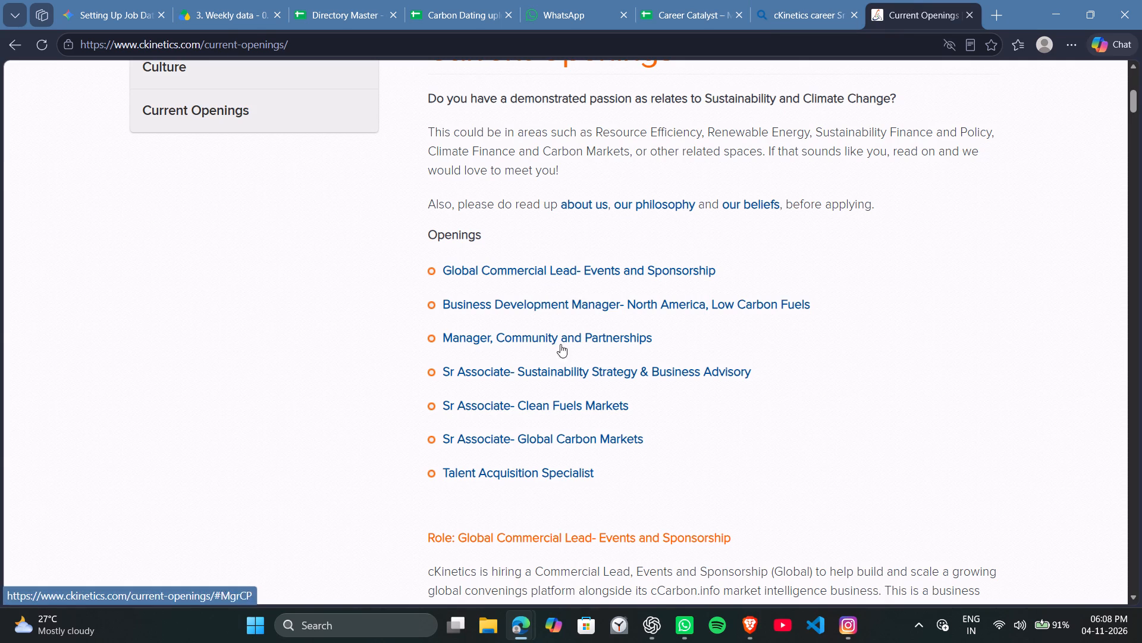
left_click(563, 399)
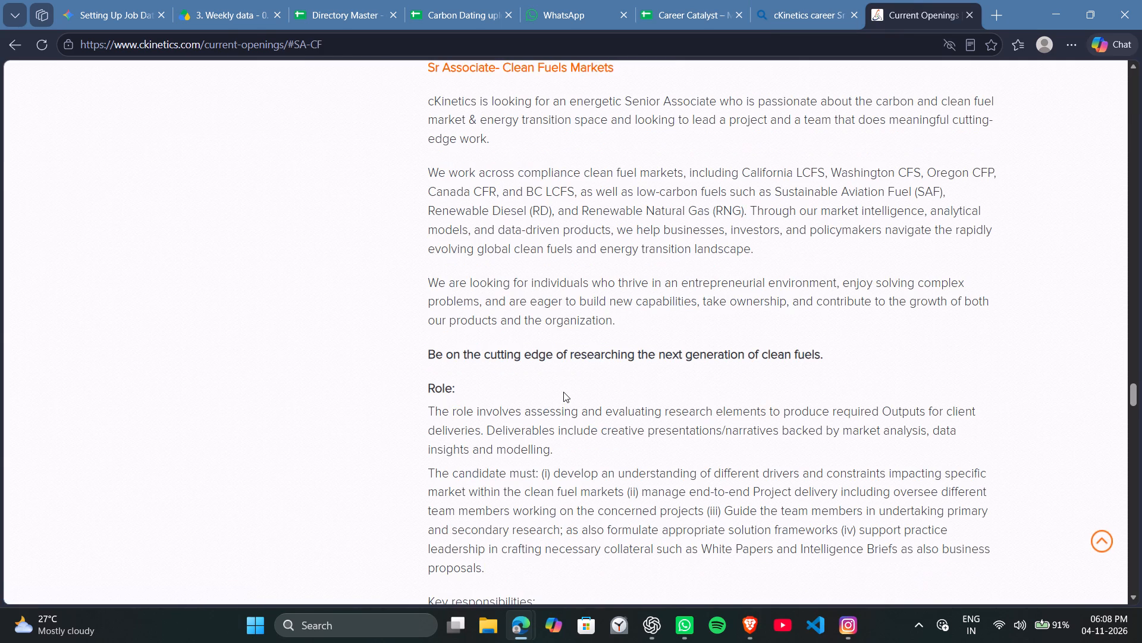
scroll(563, 392, "up", 1)
scroll(563, 392, "down", 1)
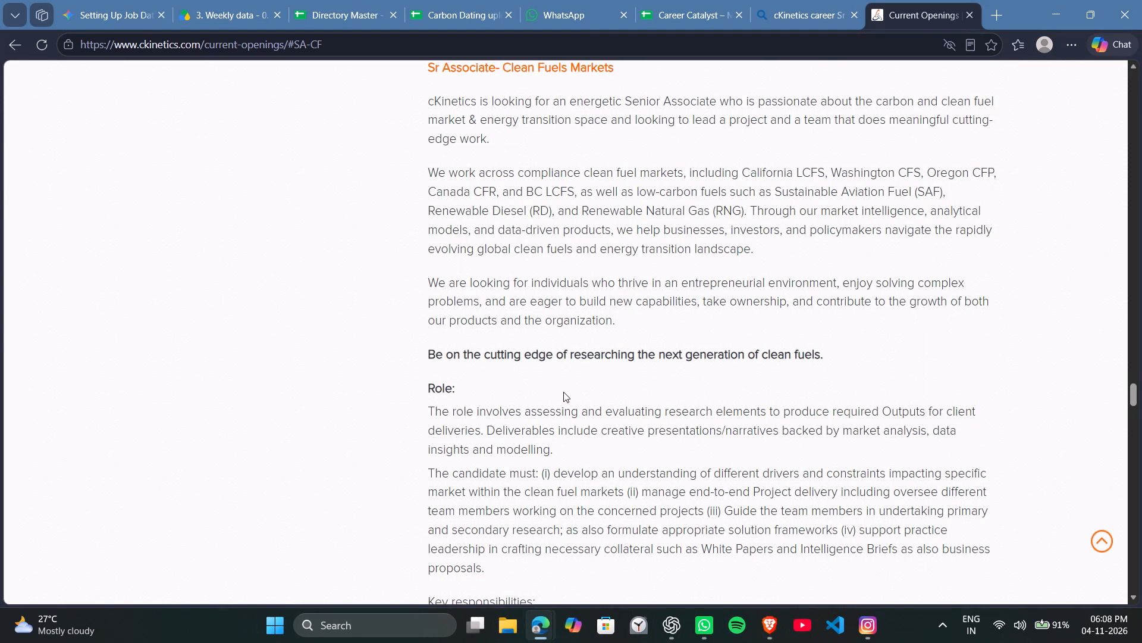
scroll(563, 392, "down", 2)
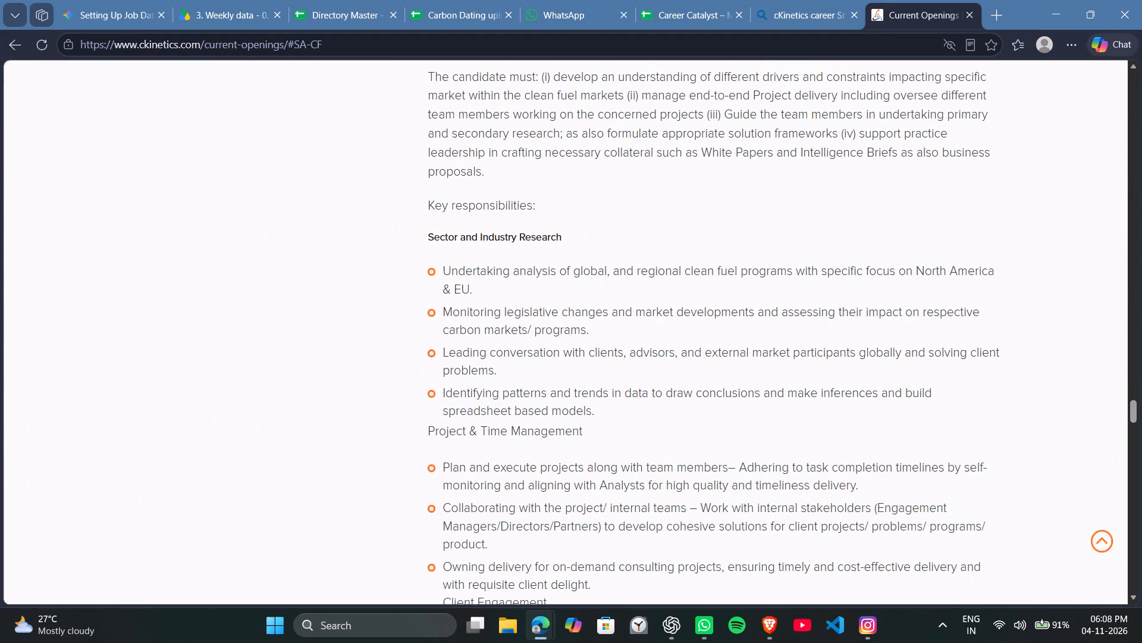
scroll(563, 392, "down", 1)
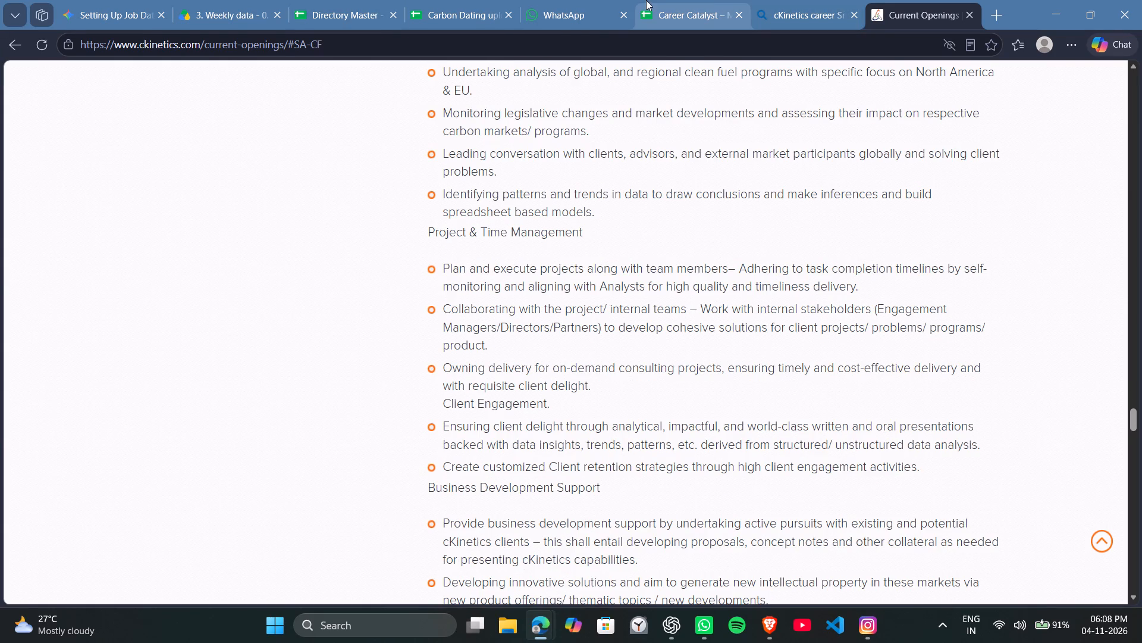
In This week, set the Type of the two cKinetics Sr Associate listings in rows 5 and 6 to Job.
left_click(662, 0)
left_click(274, 205)
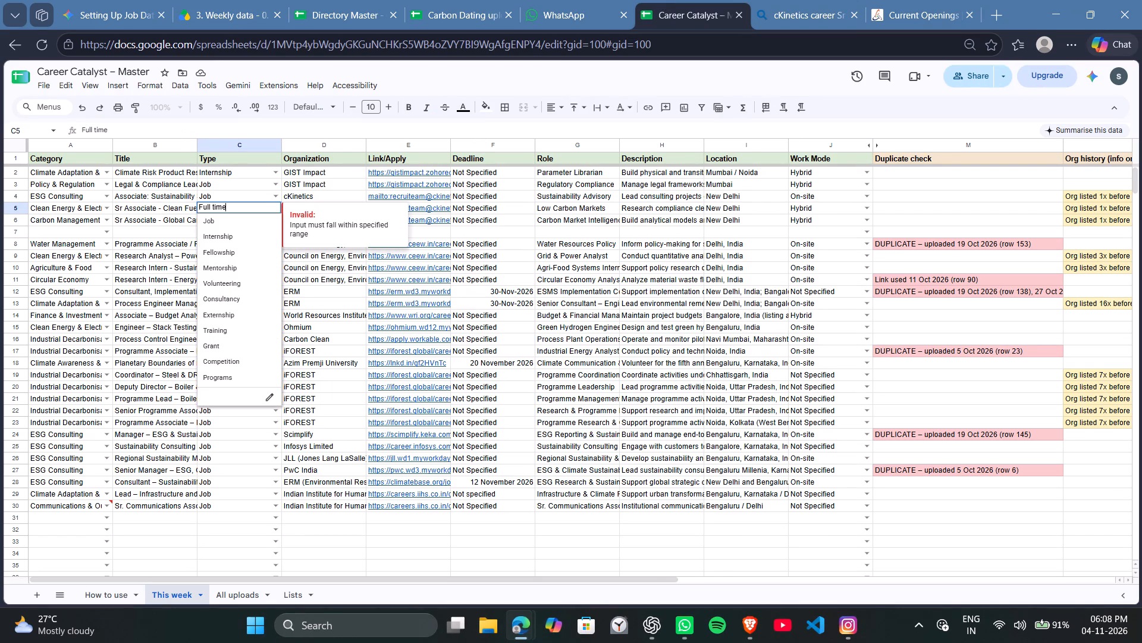
left_click(264, 224)
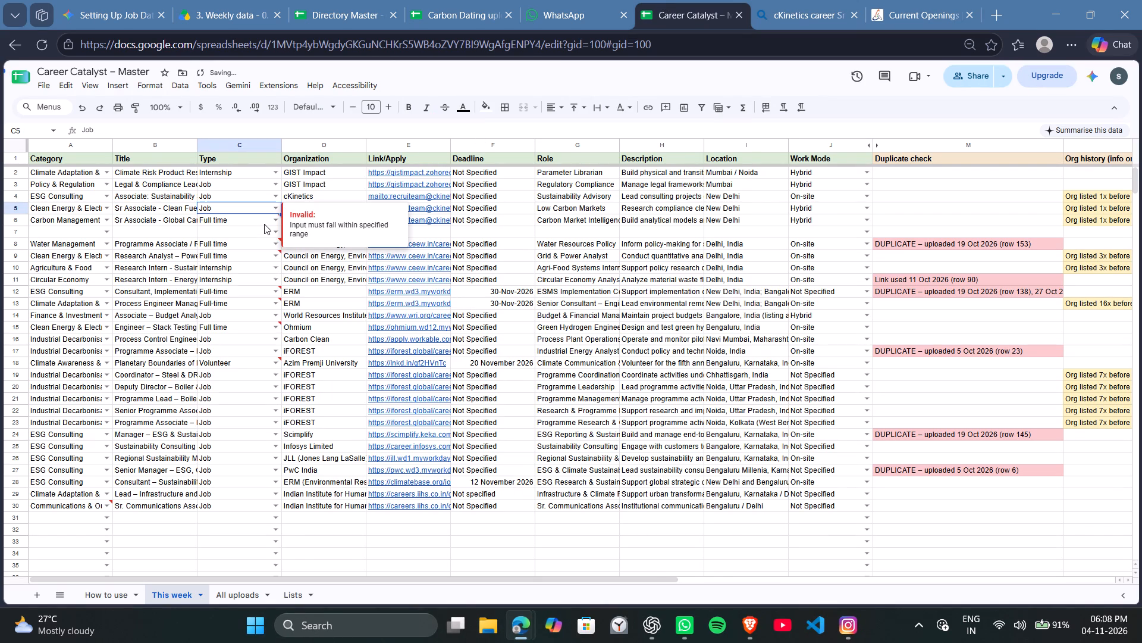
left_click(234, 222)
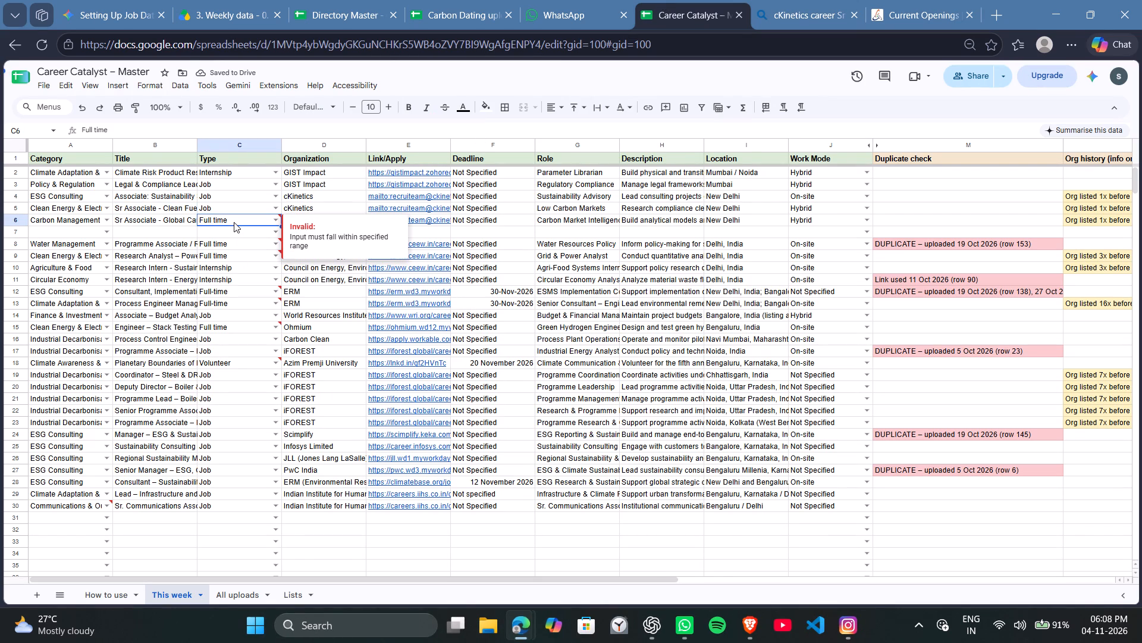
left_click(269, 217)
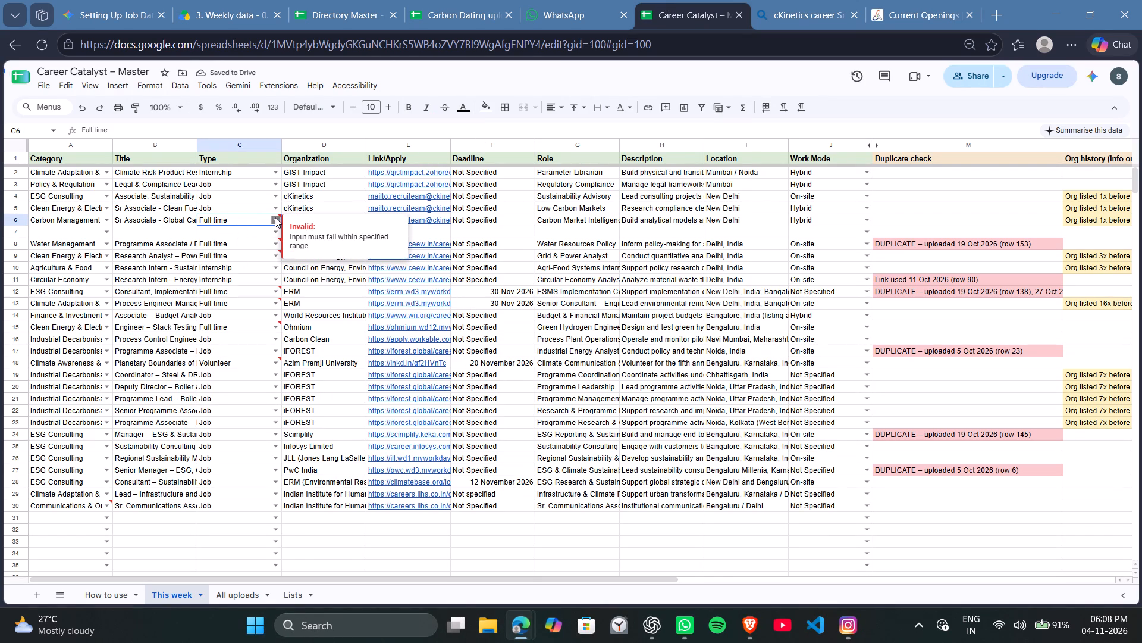
left_click(277, 217)
left_click(268, 235)
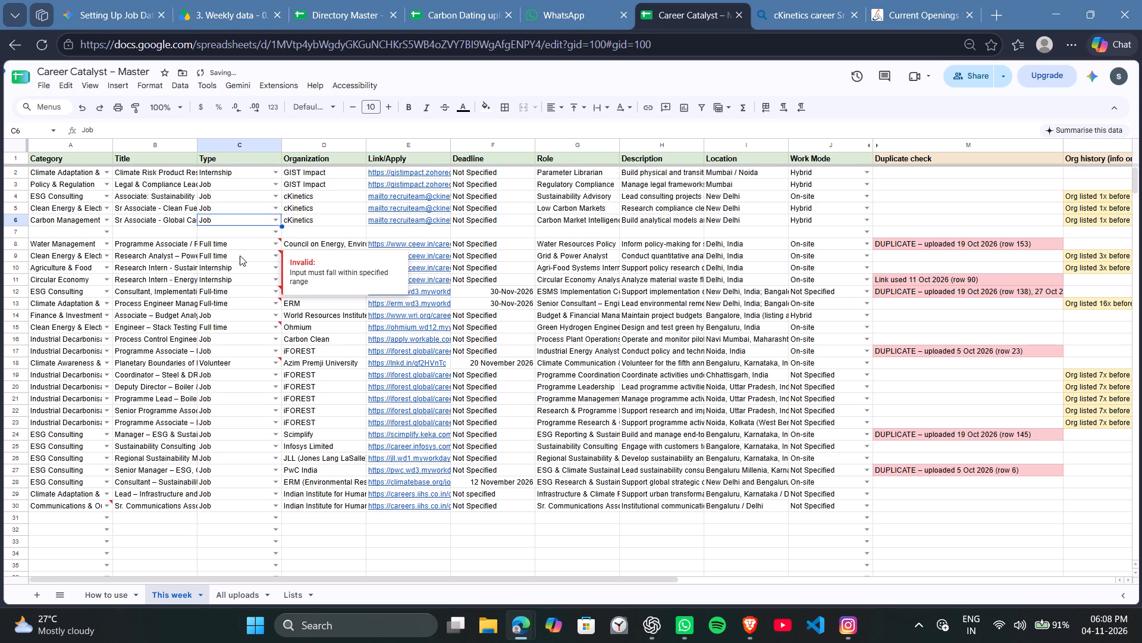
Open the row 8 CEEW Water Management listing's application link for review and close the two cKinetics tabs.
left_click(240, 326)
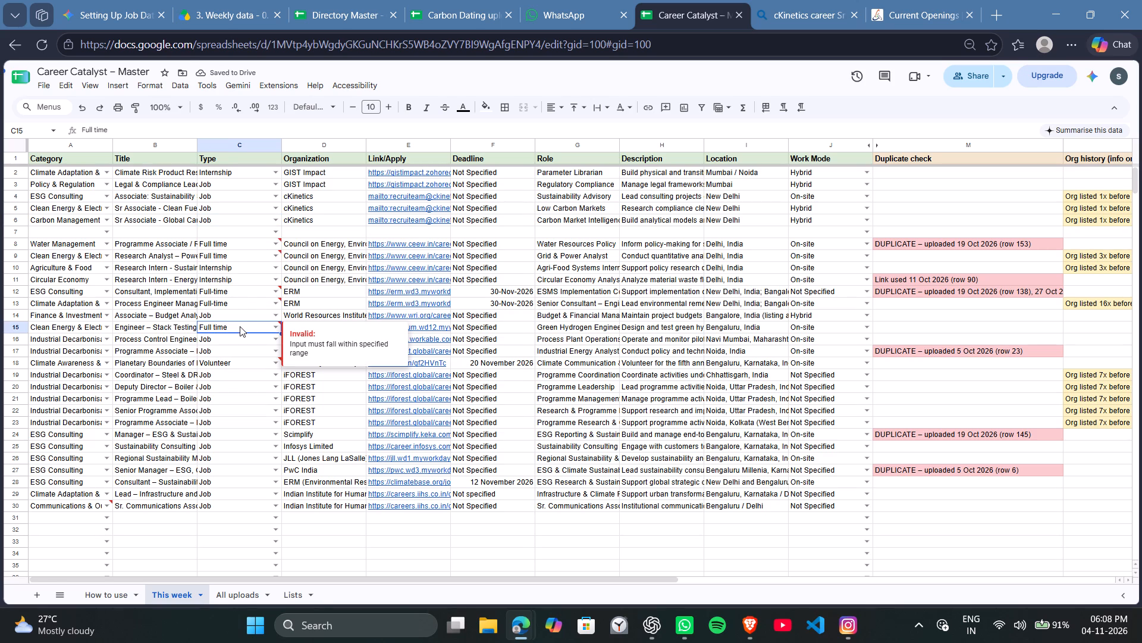
left_click(420, 239)
left_click(428, 263)
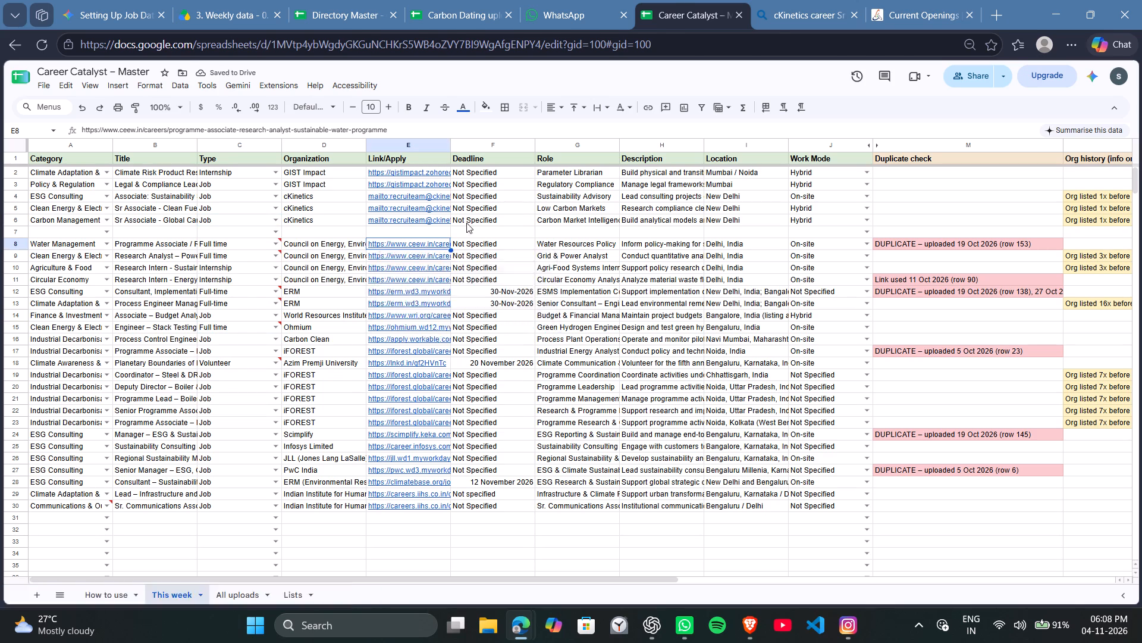
left_click(872, 14)
left_click(872, 14)
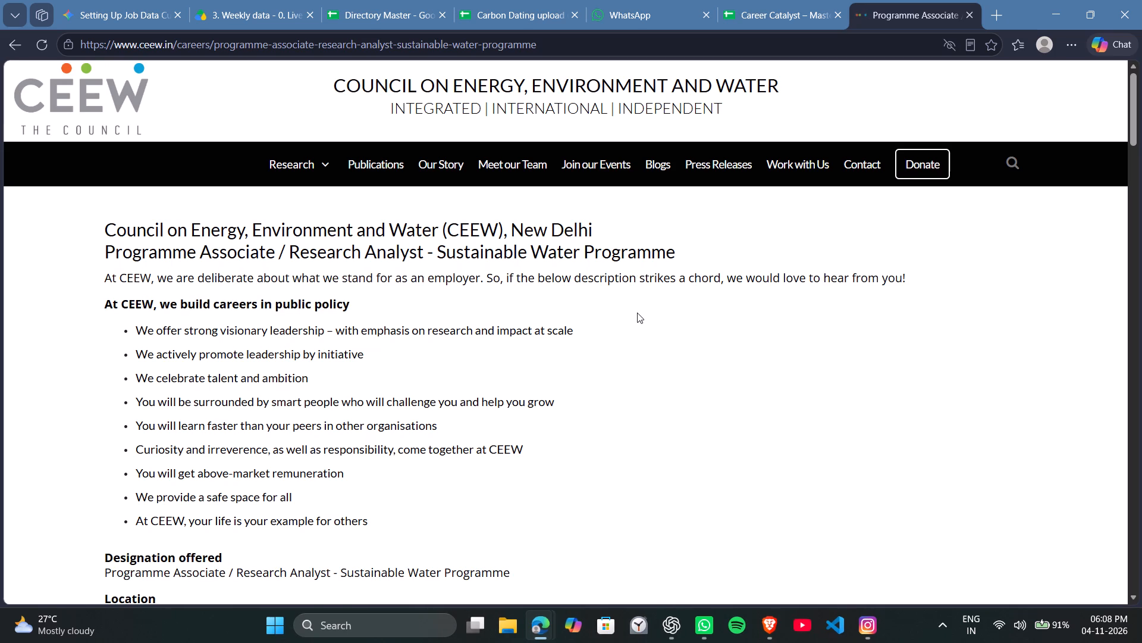
Examine the designation, location and purpose sections of CEEW's Sustainable Water Programme role.
scroll(637, 313, "down", 1)
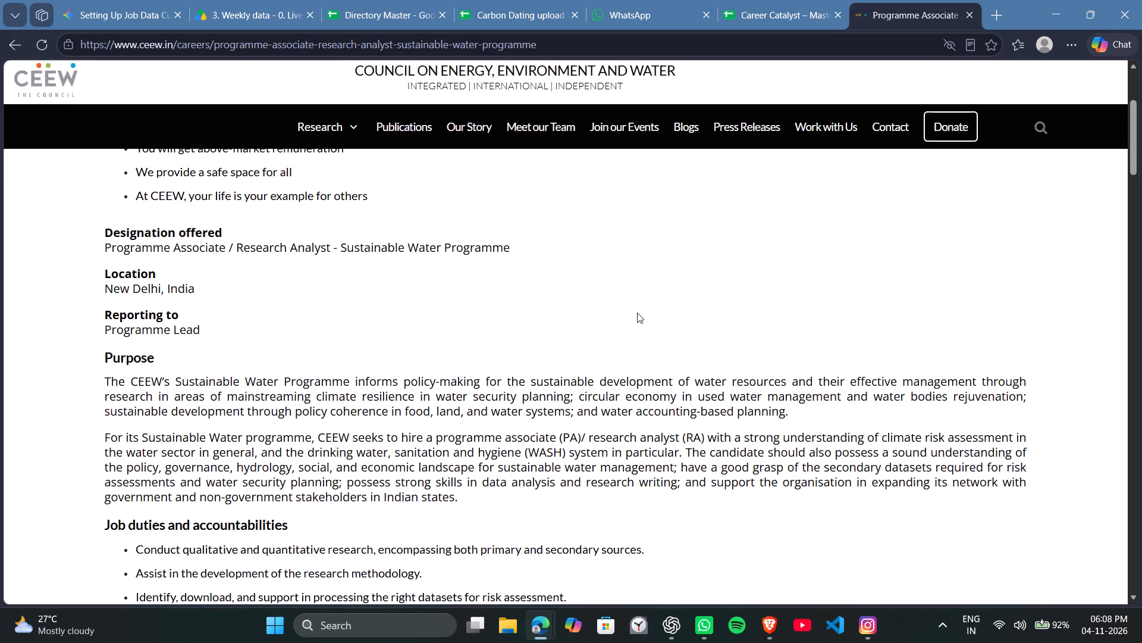
Turn off the computer's Bluetooth in the system quick settings and return to the CEEW job page.
left_click(1031, 621)
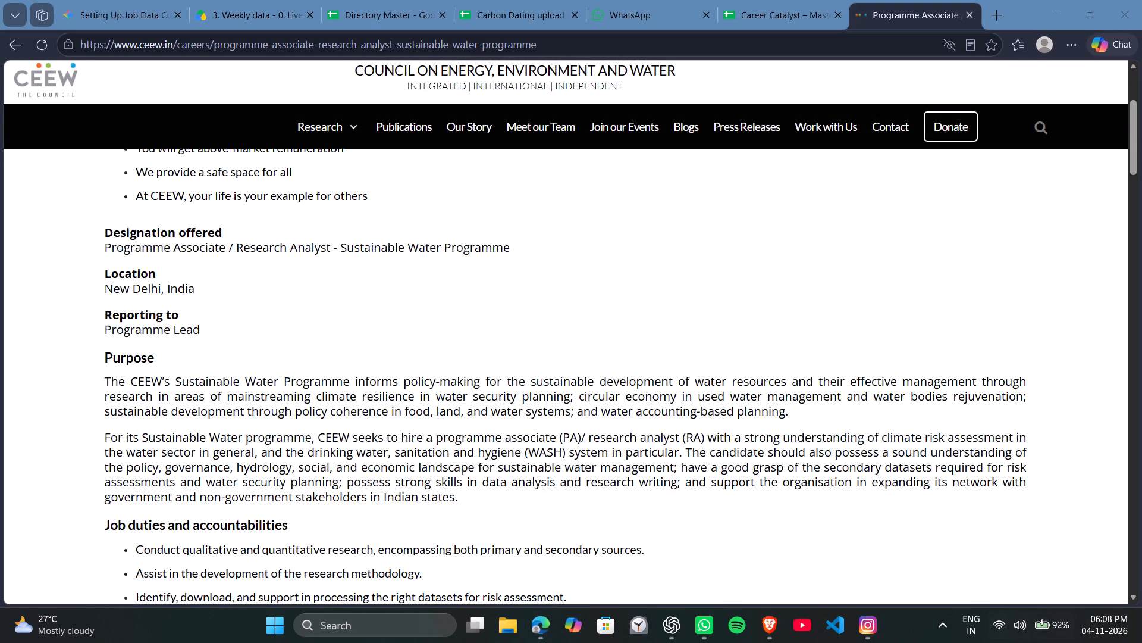
left_click(1047, 642)
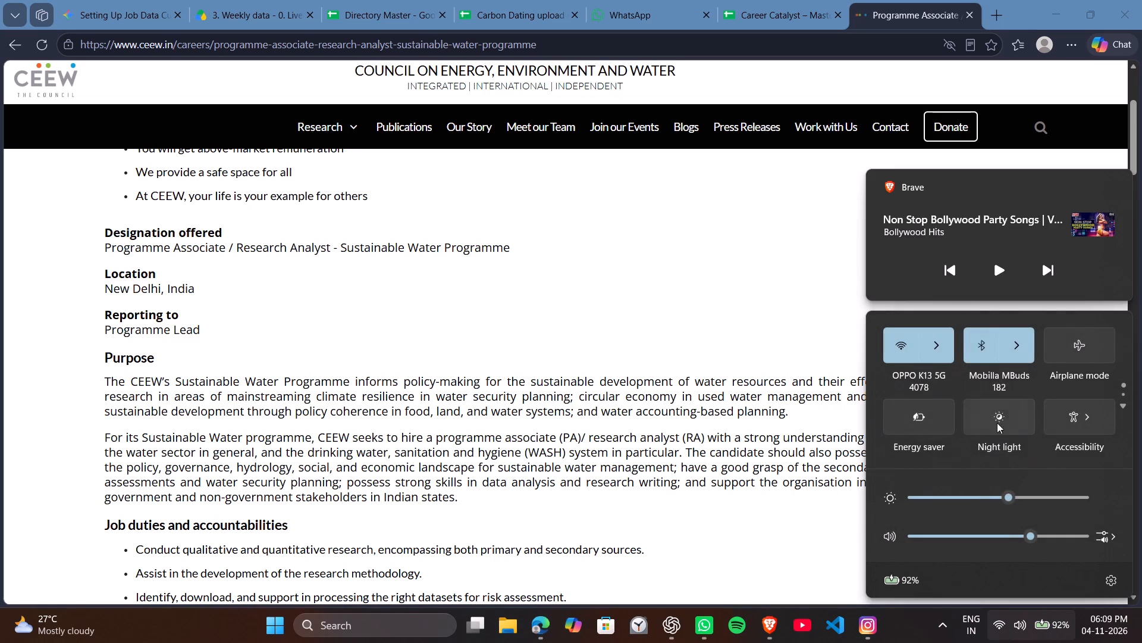
left_click(989, 341)
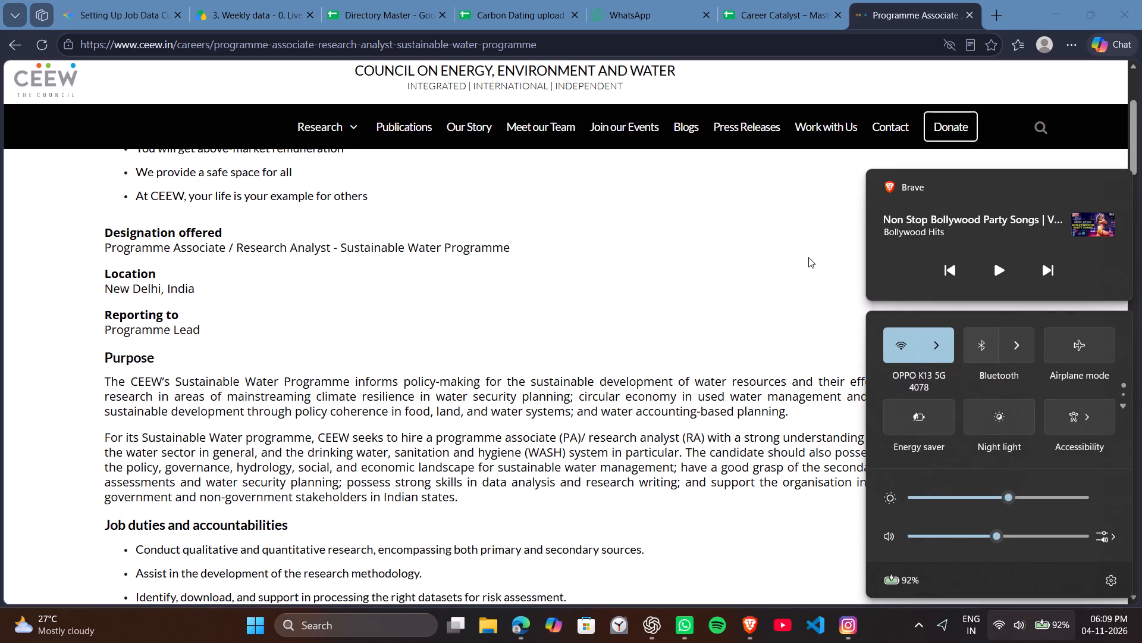
left_click(847, 259)
Examine the CEEW role's job duties, project assistance, selection criteria, key skills, compensation and application process.
scroll(842, 233, "down", 1)
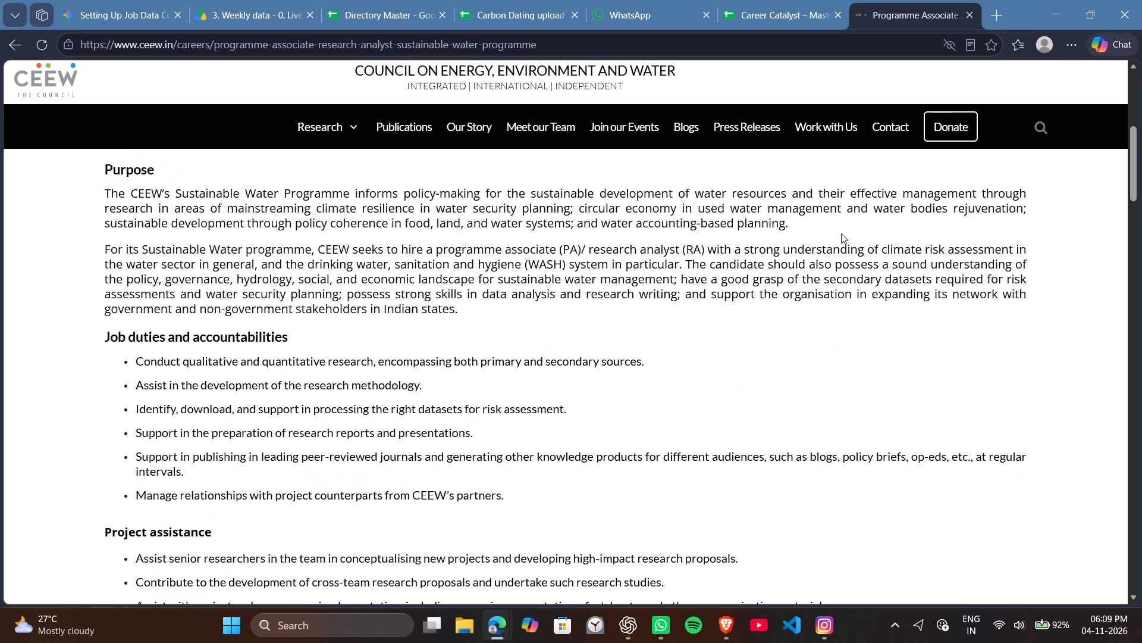
scroll(841, 233, "down", 2)
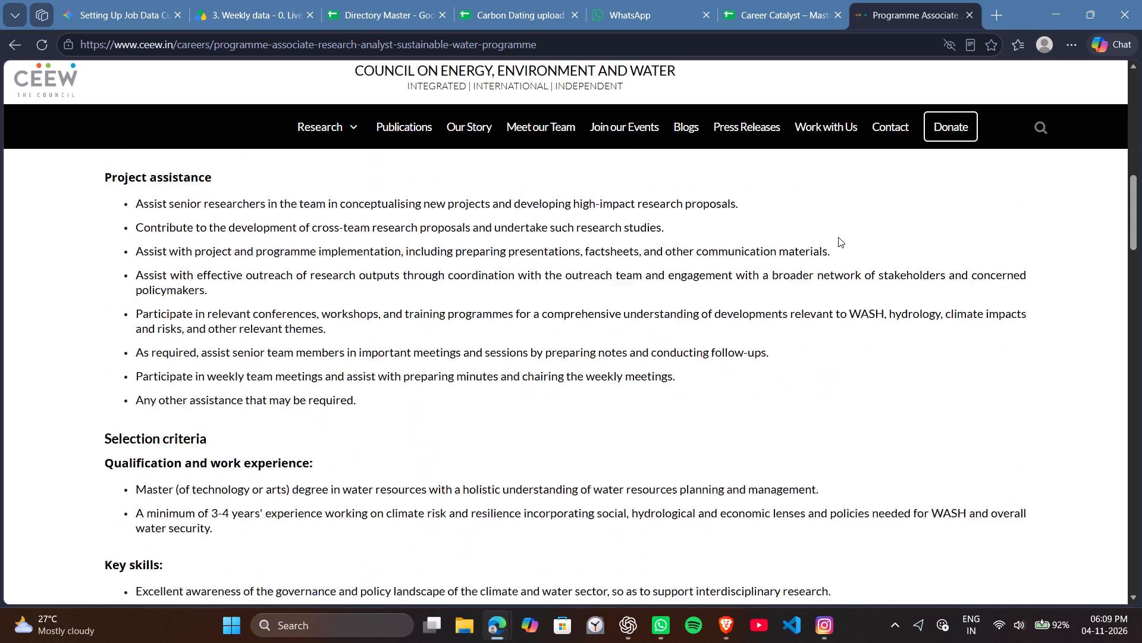
scroll(838, 237, "down", 1)
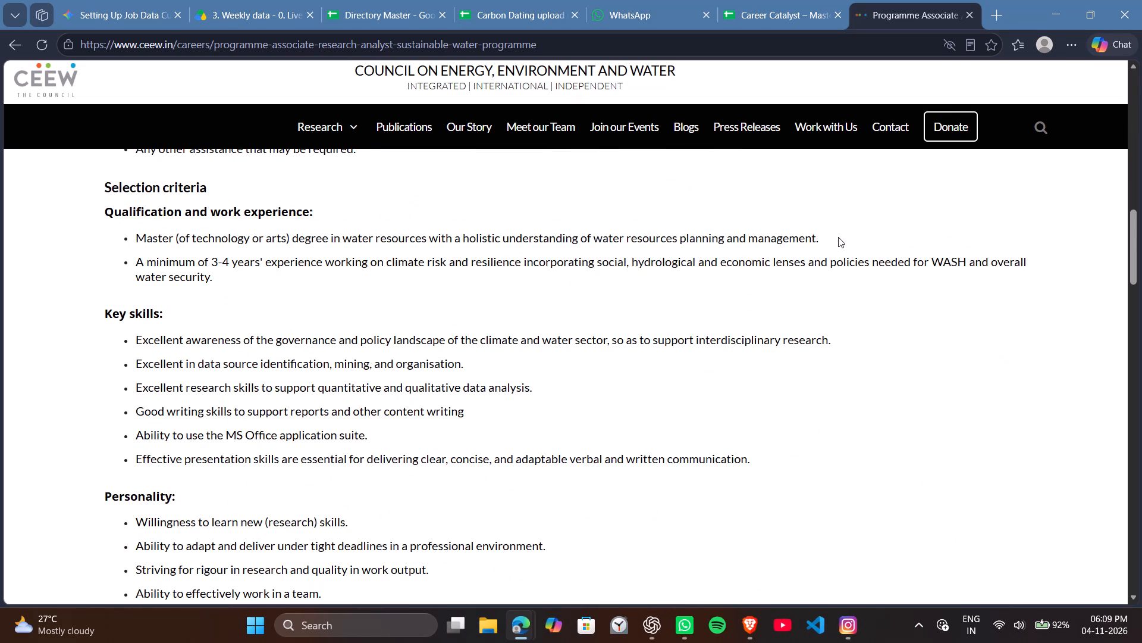
scroll(838, 237, "down", 1)
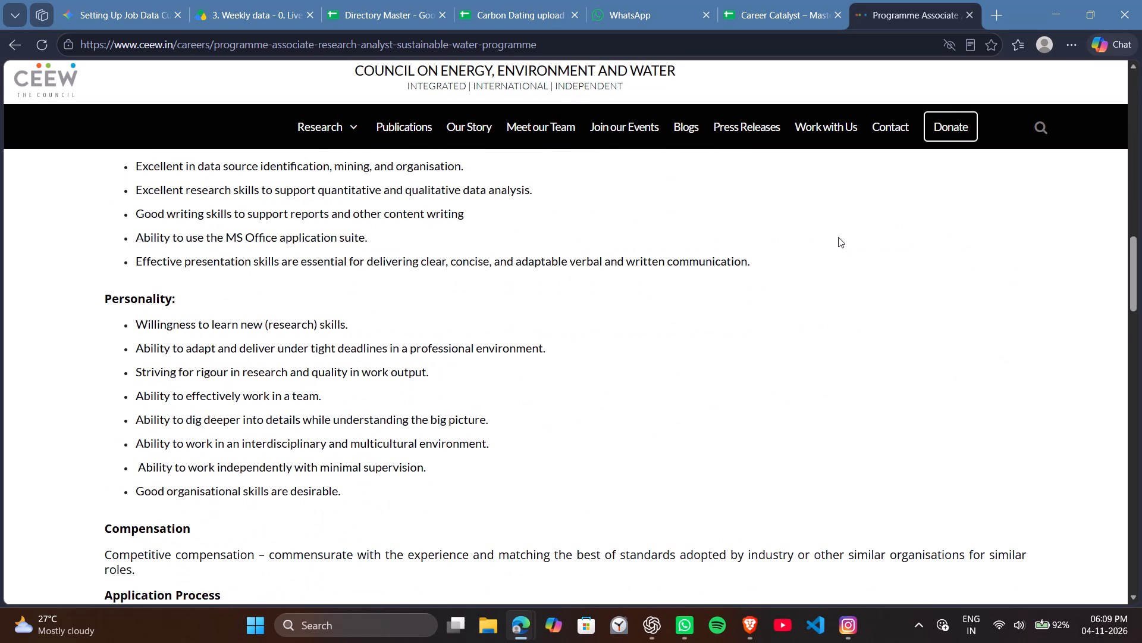
scroll(838, 237, "down", 1)
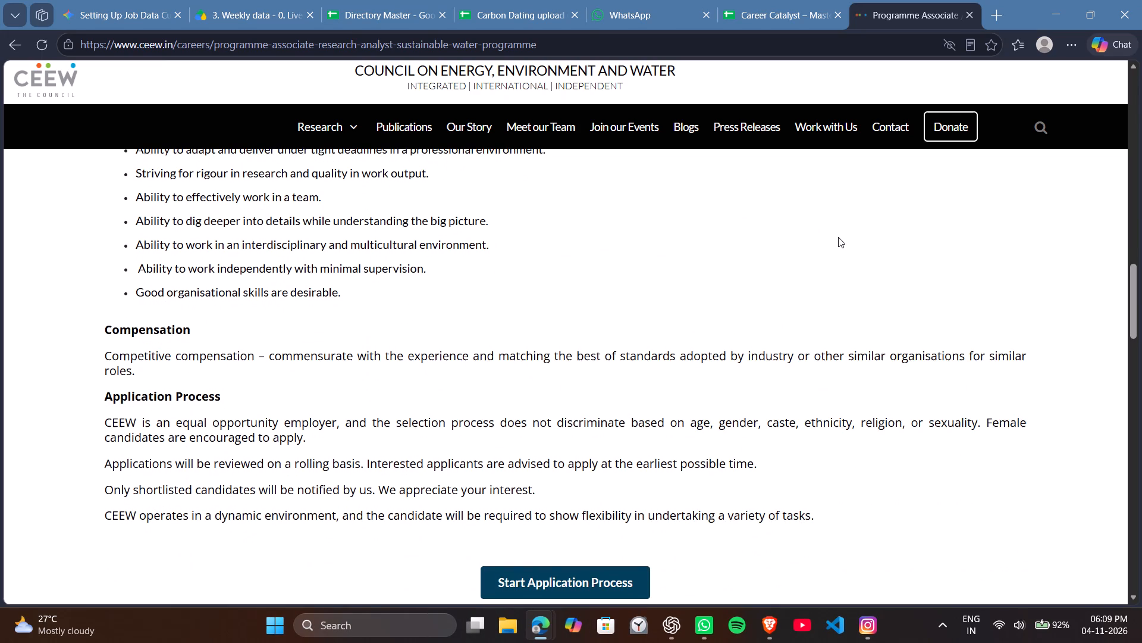
Back in the Career Catalyst – Master spreadsheet, set the Type of the row 8 CEEW Water Management listing to Job.
left_click(754, 0)
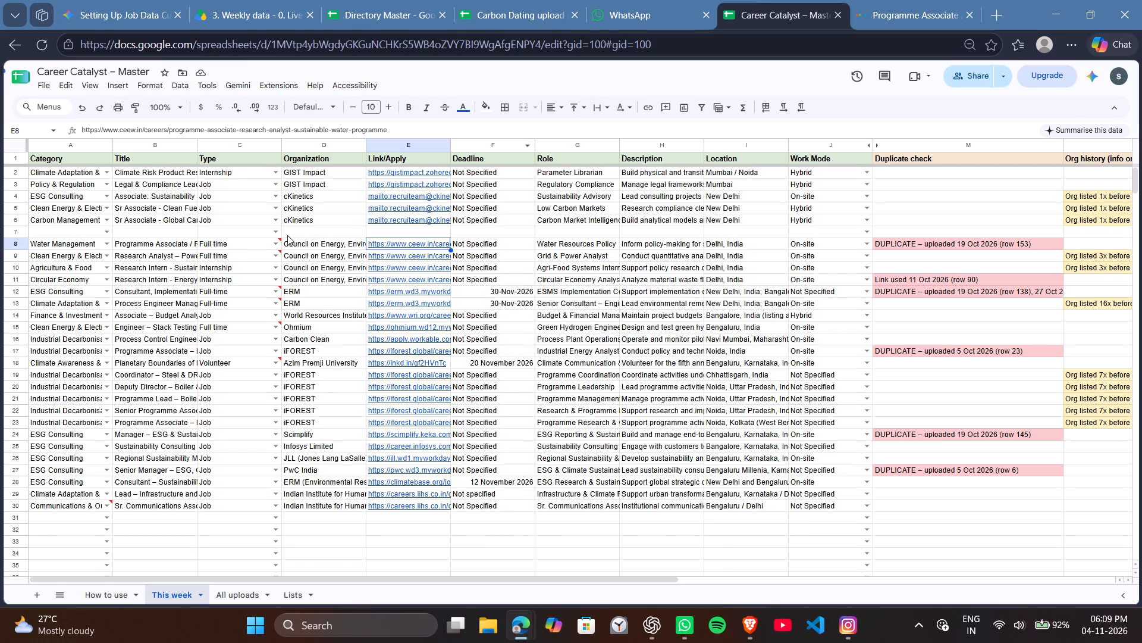
left_click(268, 241)
left_click(277, 247)
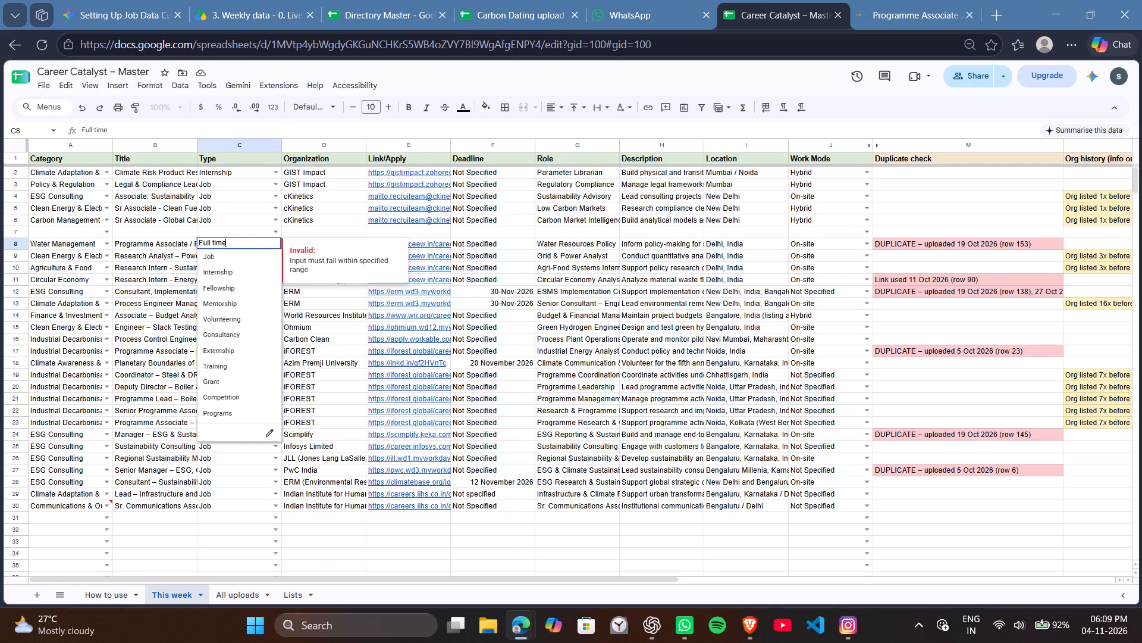
left_click(266, 257)
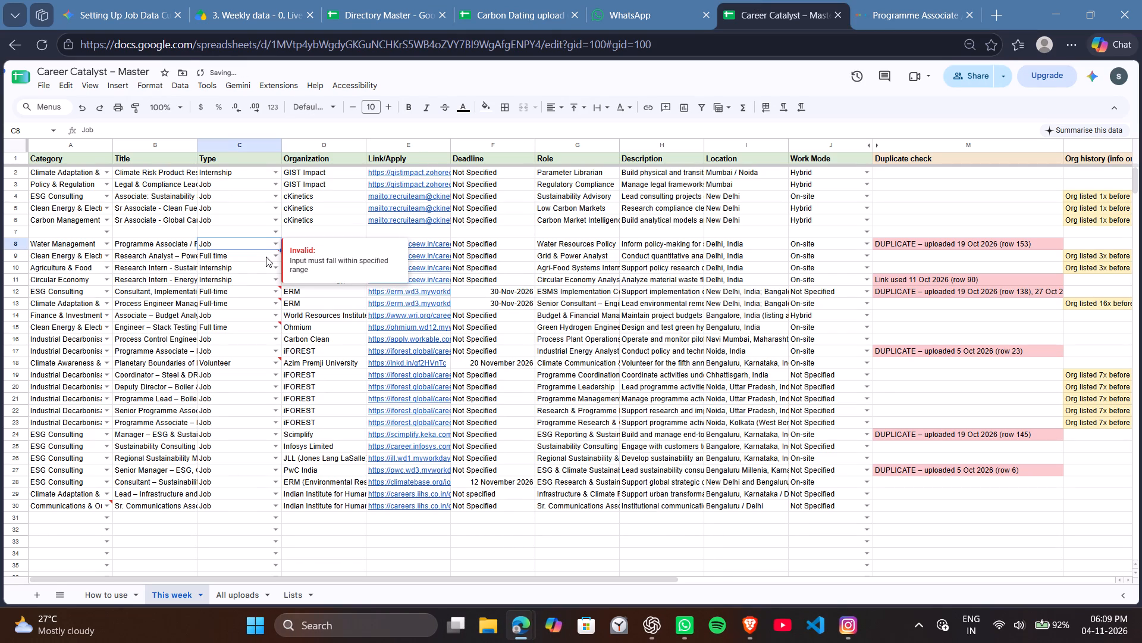
Open the row 8 CEEW Water Management listing's application link from This week, then return to the spreadsheet.
left_click(903, 258)
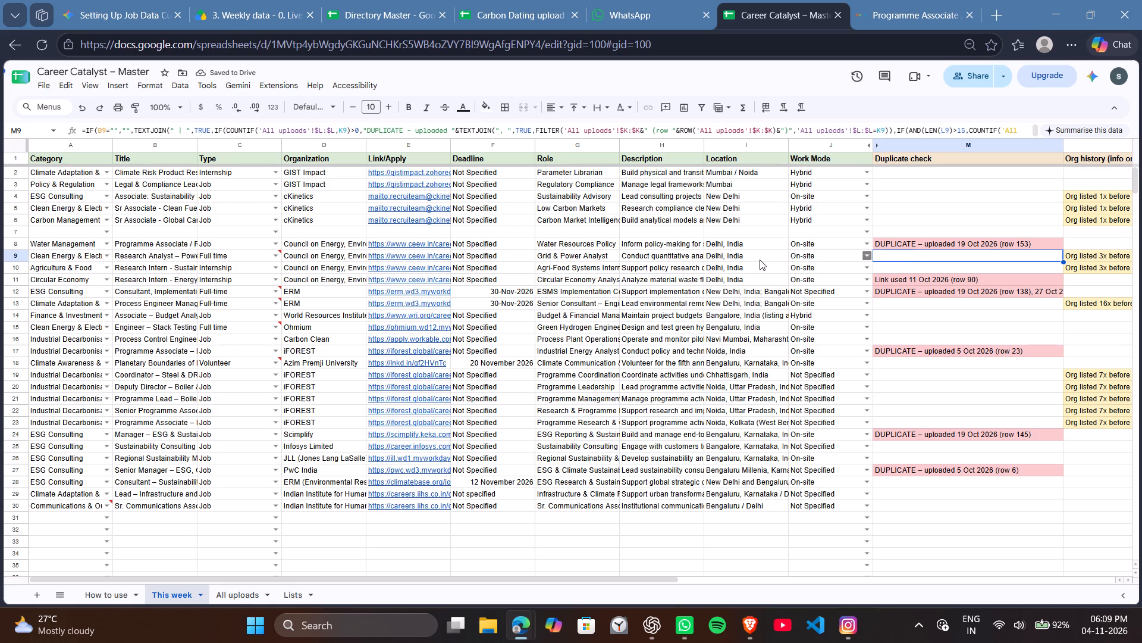
left_click(439, 244)
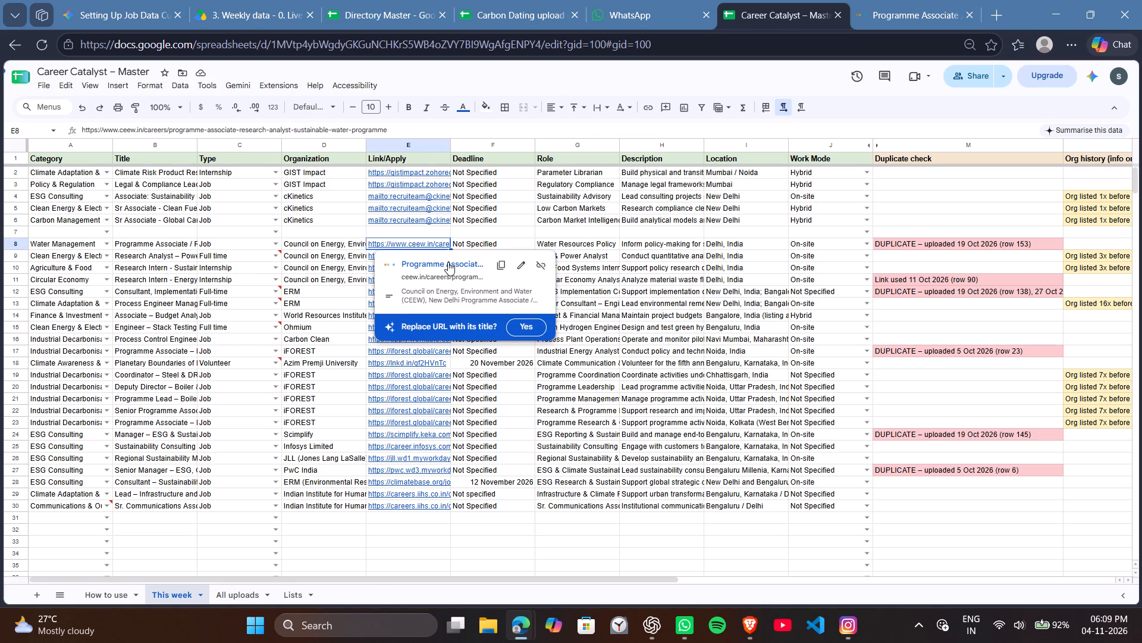
left_click(446, 264)
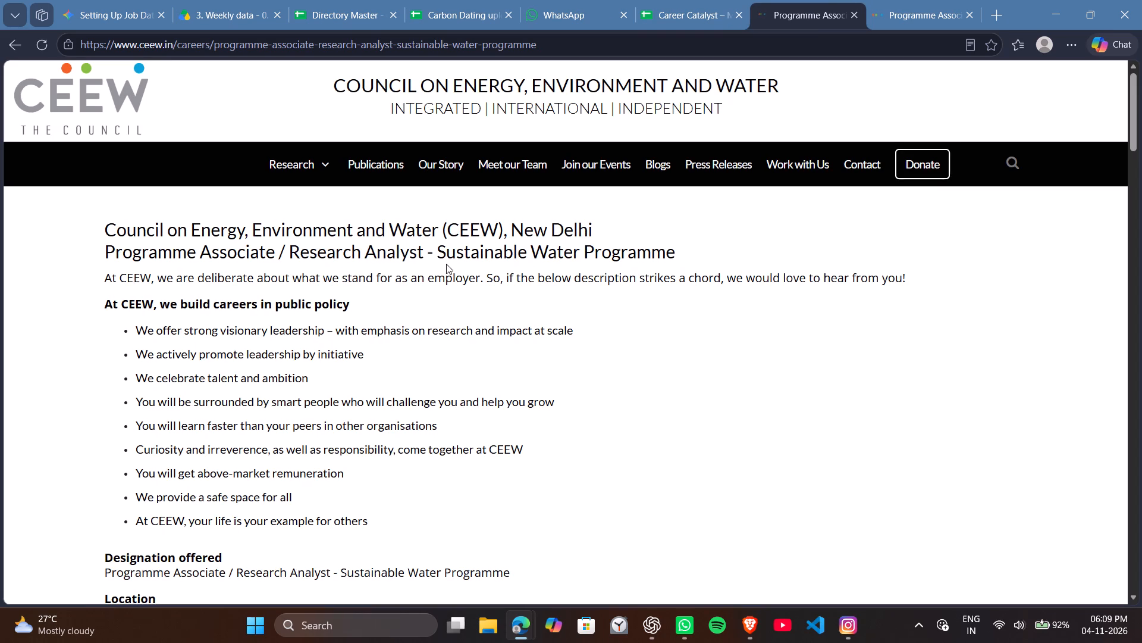
left_click(665, 17)
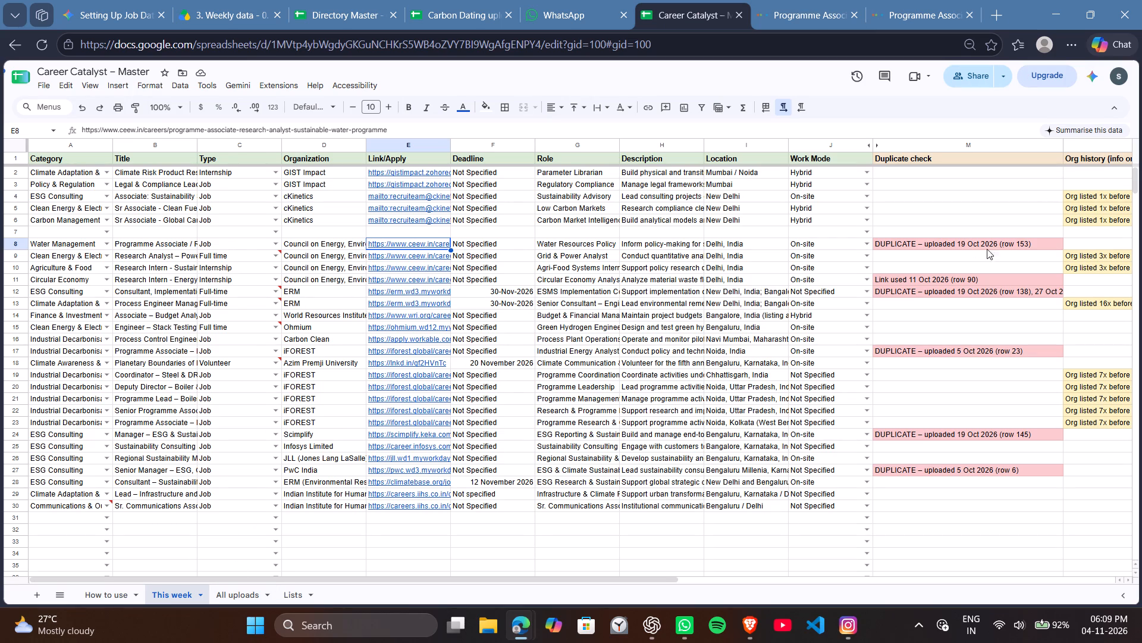
In All uploads, find the CEEW Water Management listing in row 153 and copy its application link.
left_click(226, 591)
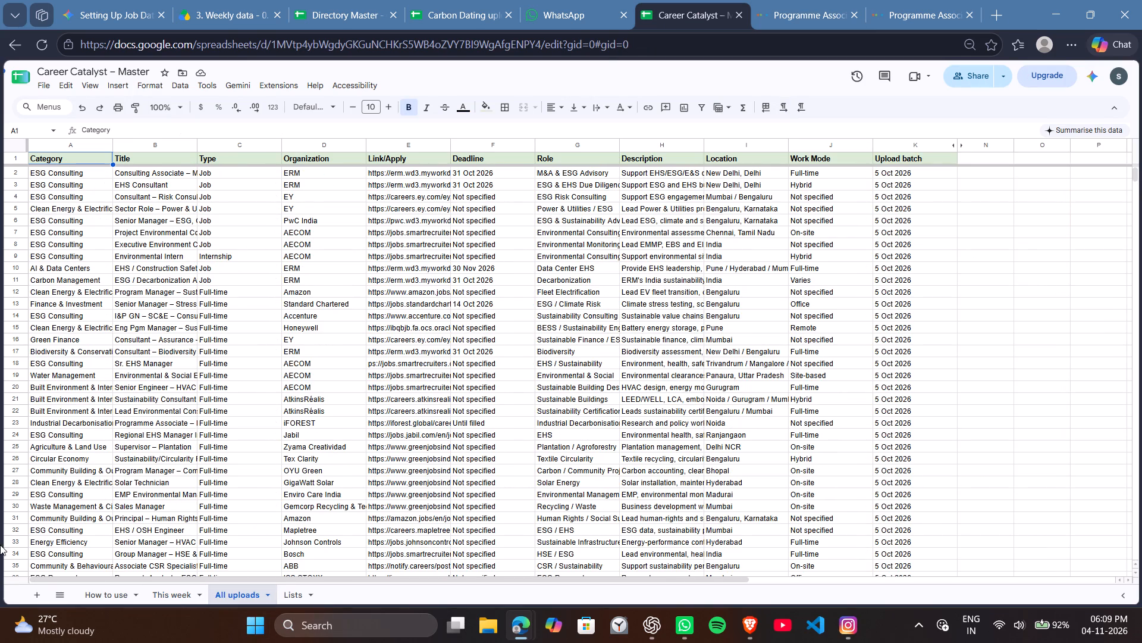
scroll(7, 495, "down", 6)
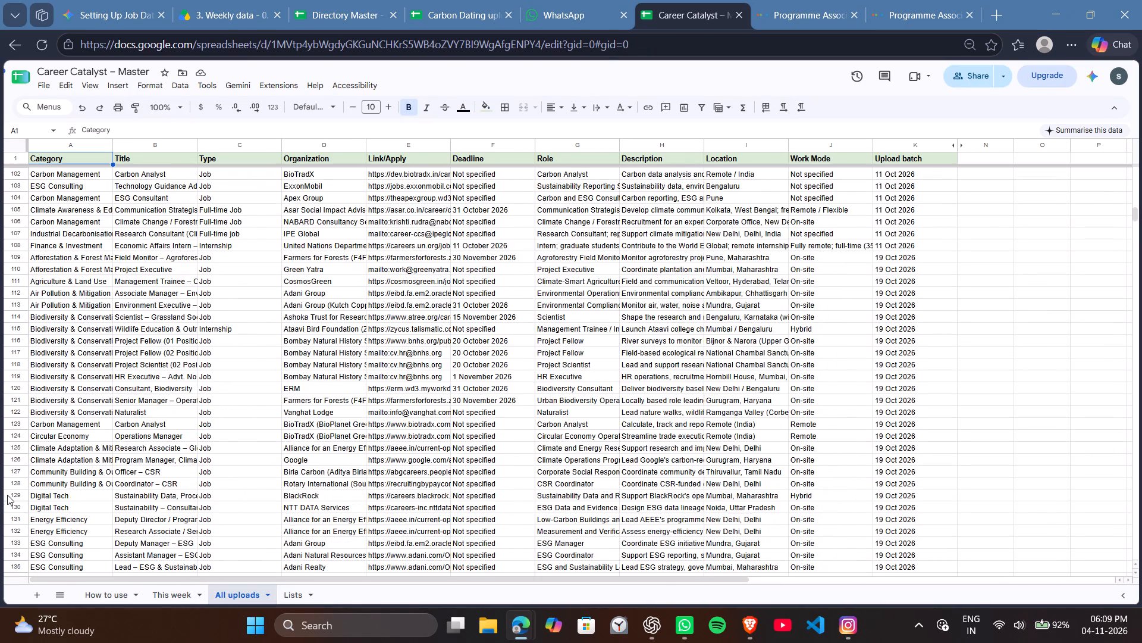
scroll(7, 495, "down", 2)
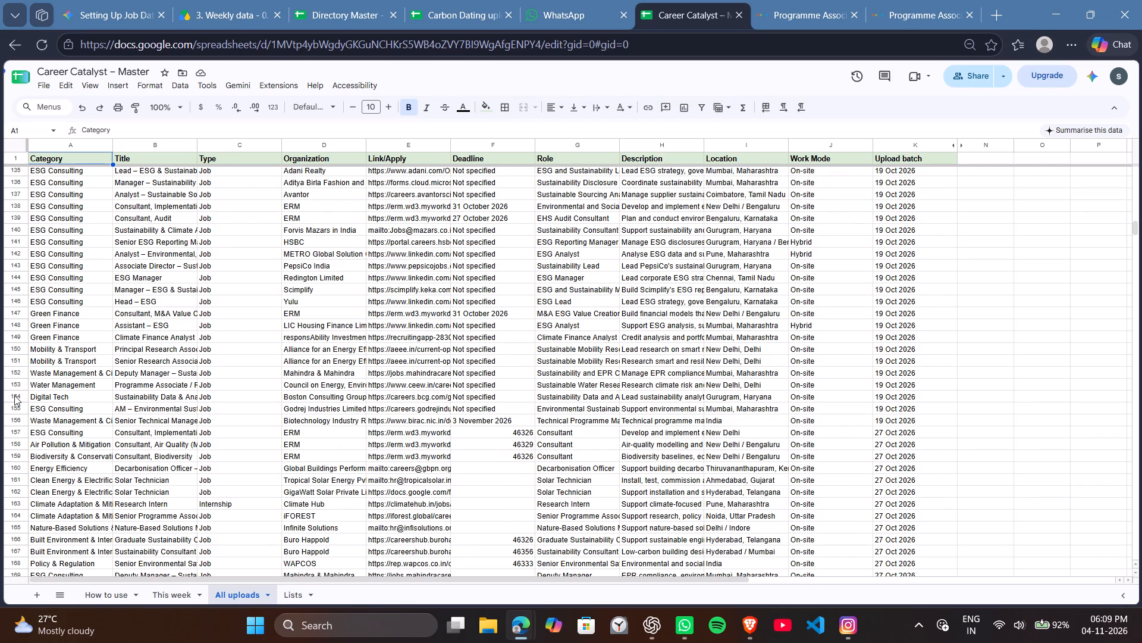
left_click(14, 388)
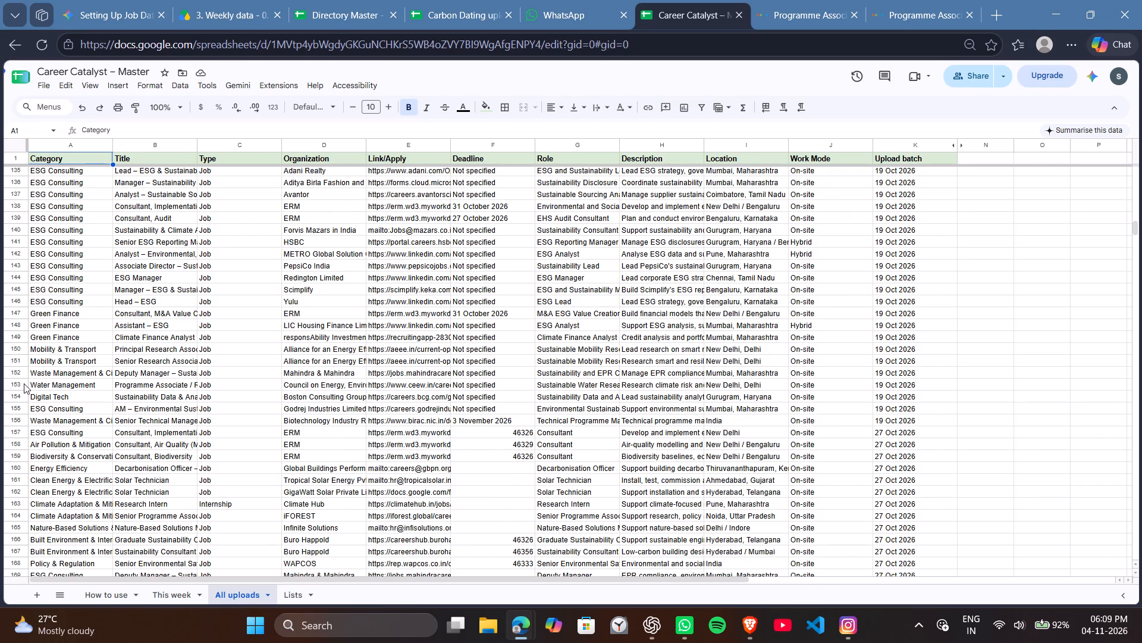
left_click(12, 389)
left_click(398, 385)
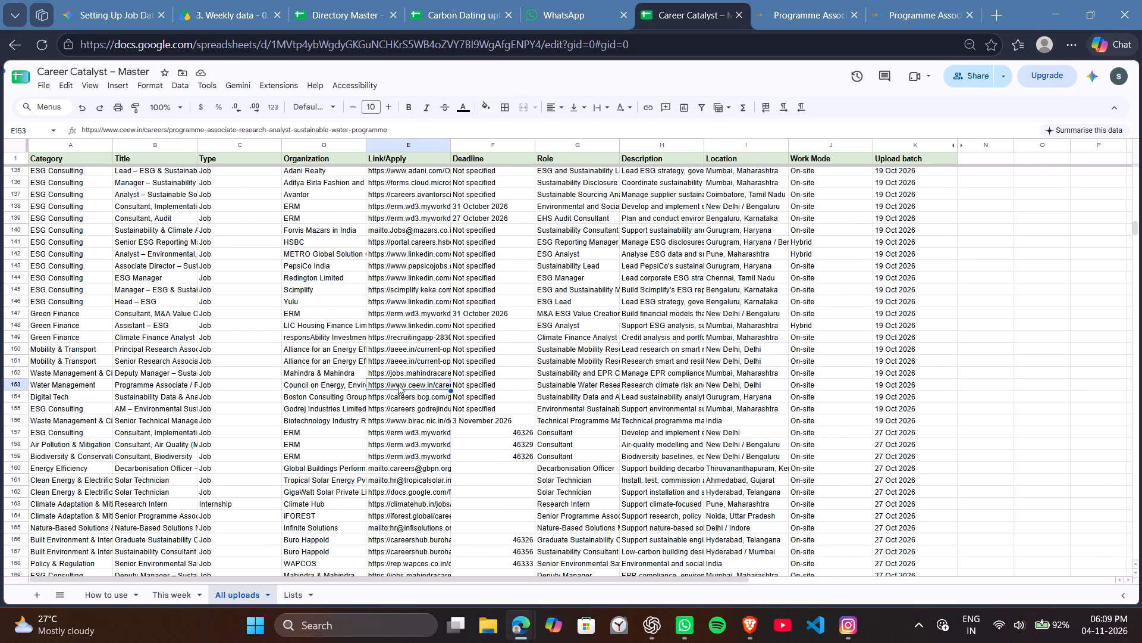
left_click_drag(384, 132, 12, 153)
left_click(776, 7)
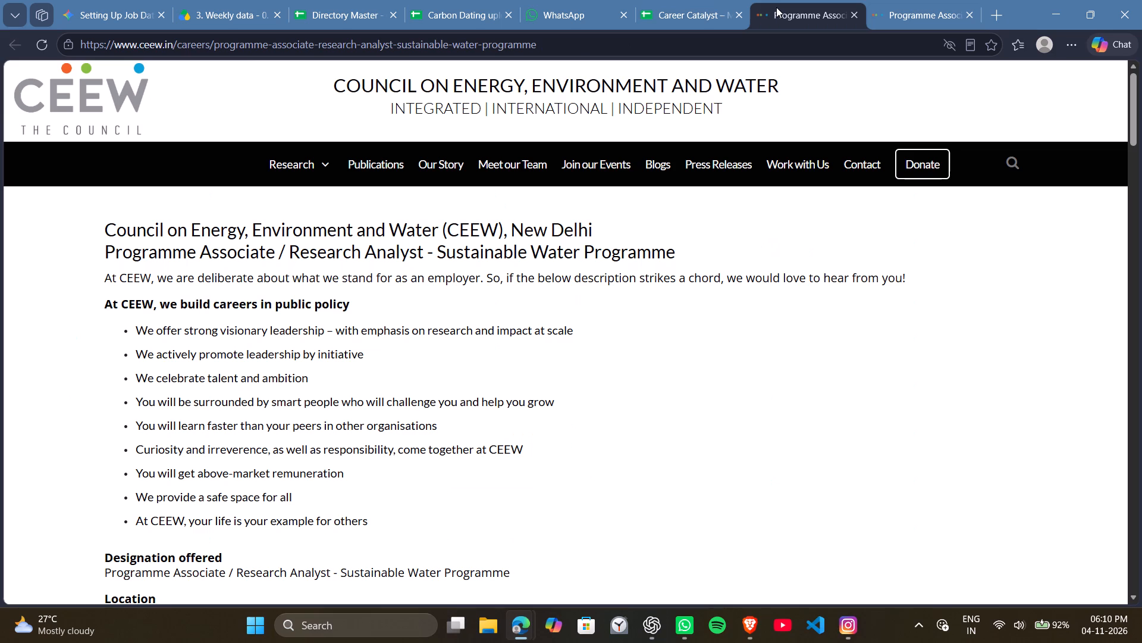
left_click(670, 12)
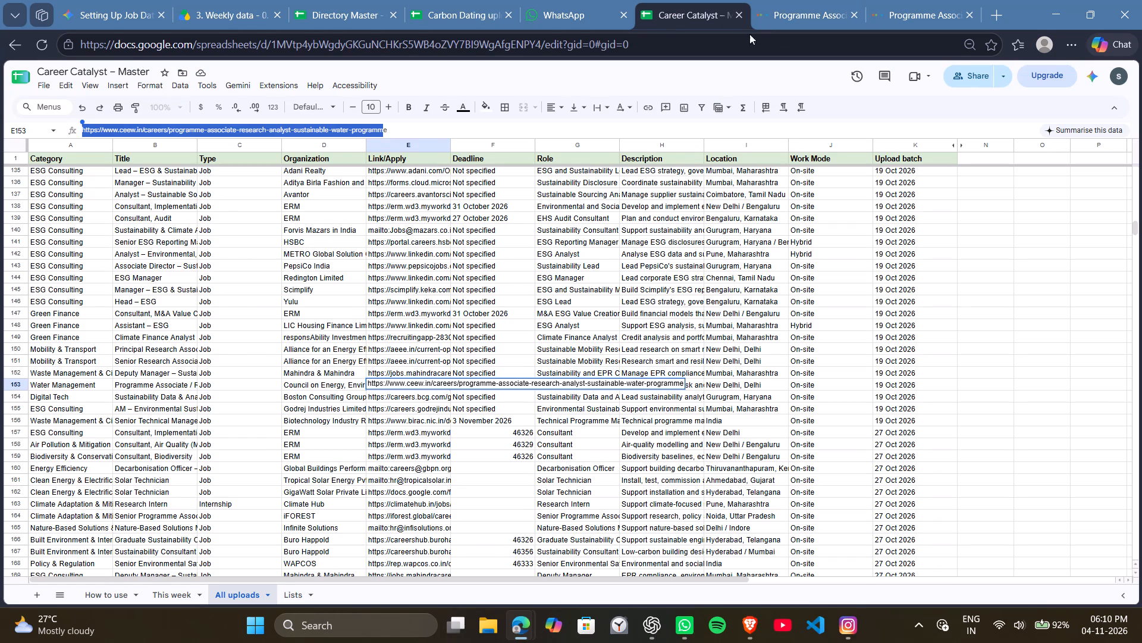
left_click(783, 3)
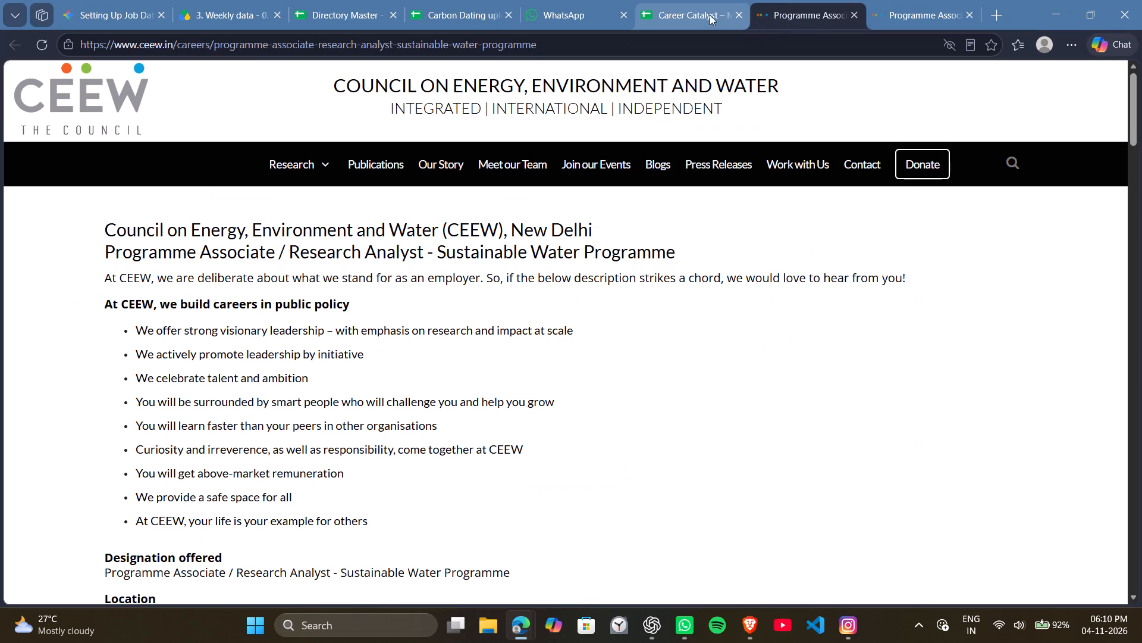
left_click(665, 3)
left_click(403, 127)
left_click_drag(399, 127, 24, 149)
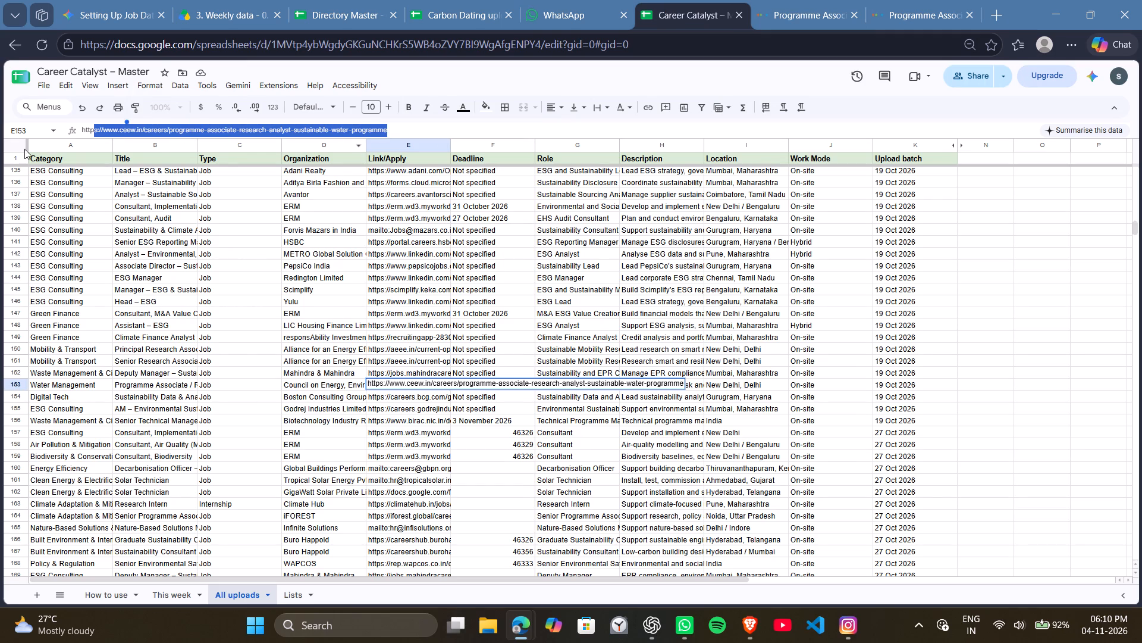
left_click_drag(24, 149, 14, 152)
key("ctrl+c")
Close the older CEEW tab, open the copied row 153 link in a new tab, and compare it with the row 8 posting.
left_click(924, 11)
scroll(760, 236, "up", 3)
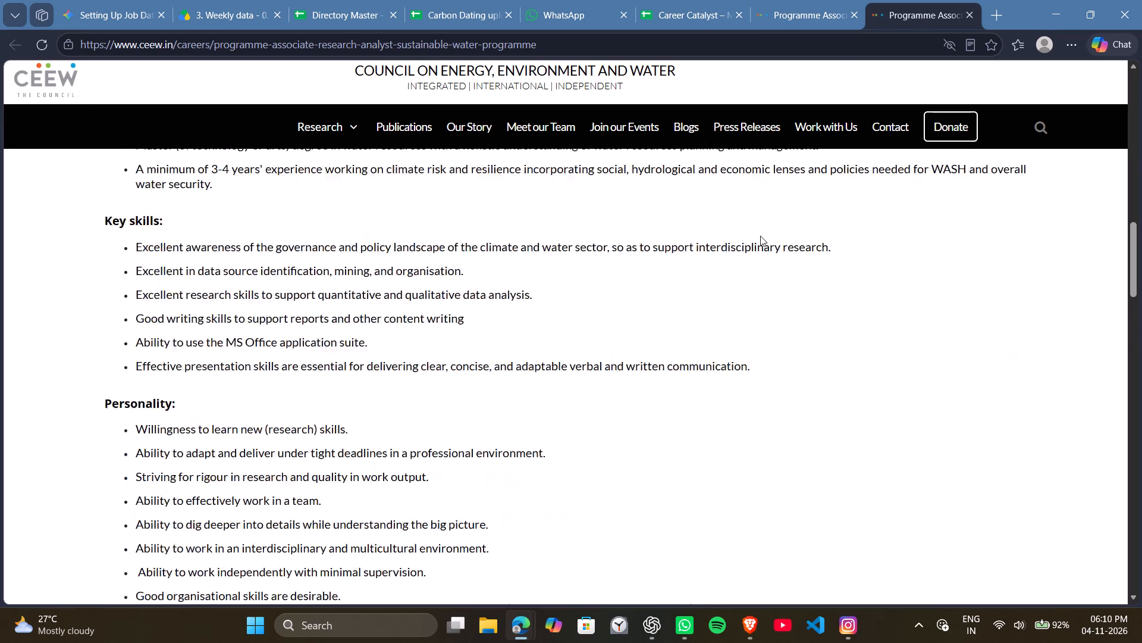
scroll(760, 236, "up", 8)
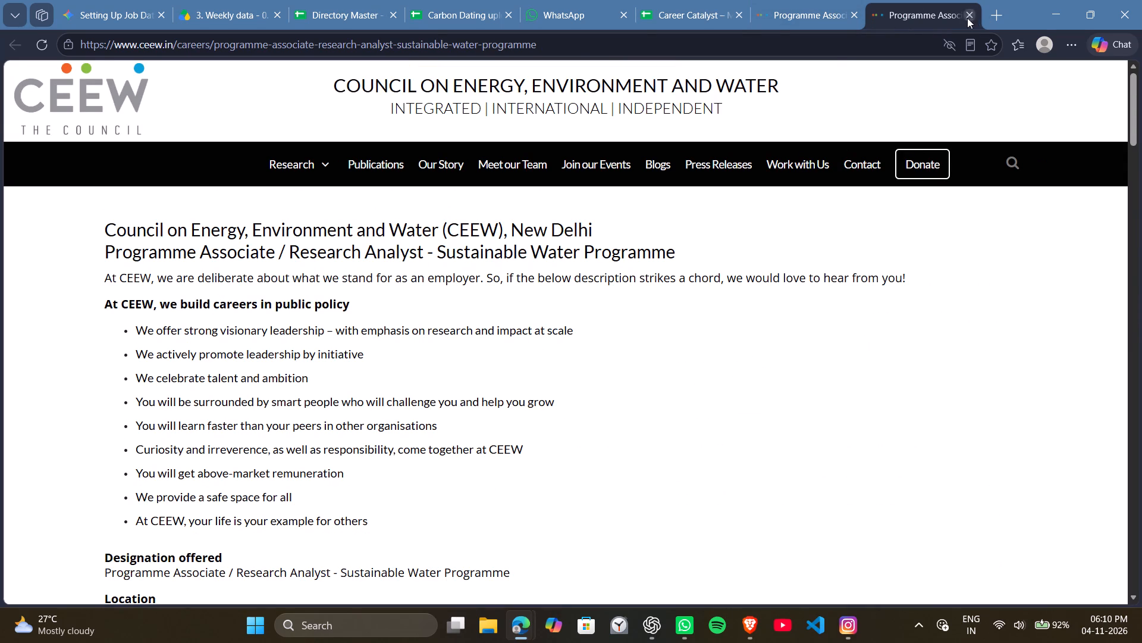
left_click(967, 16)
left_click(996, 18)
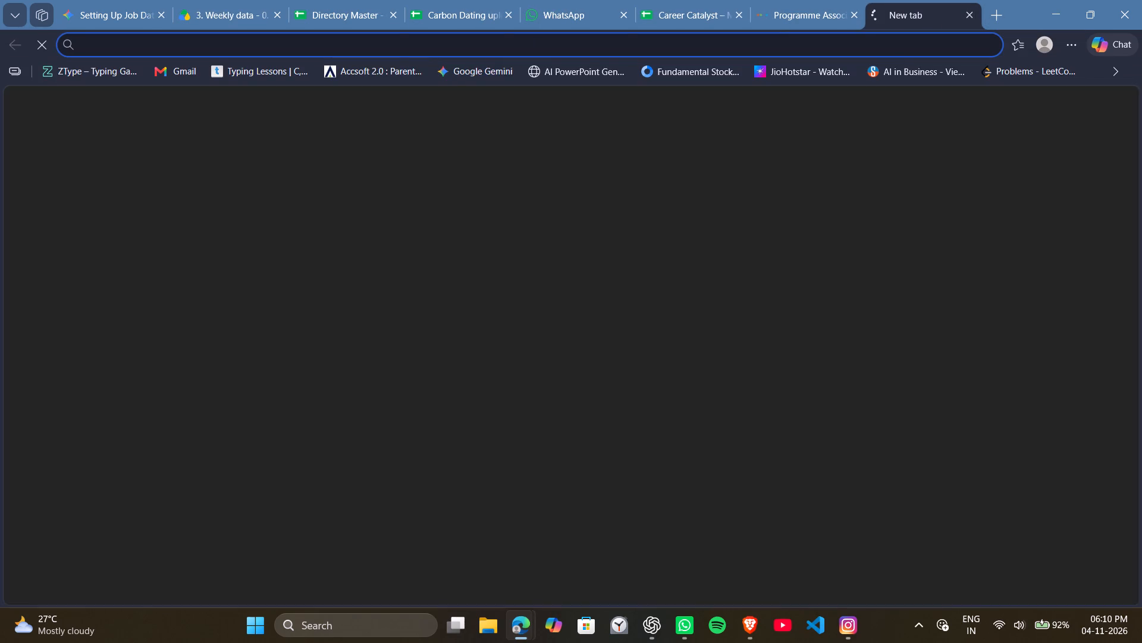
left_click(893, 50)
key("ctrl+v")
key("Return")
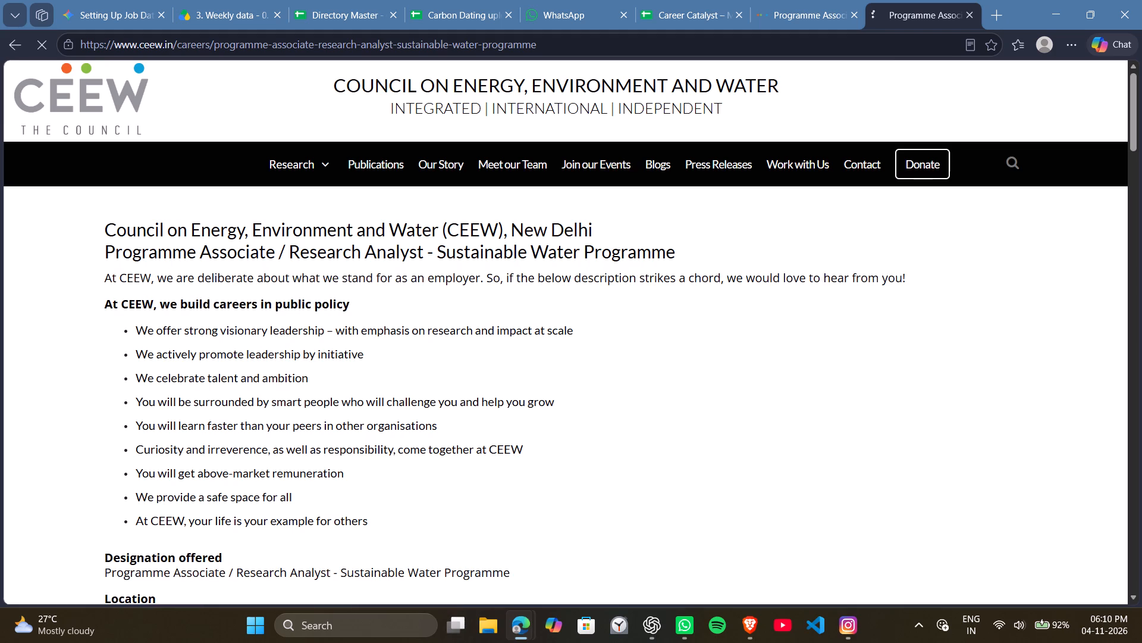
left_click(805, 16)
left_click(930, 9)
left_click(708, 1)
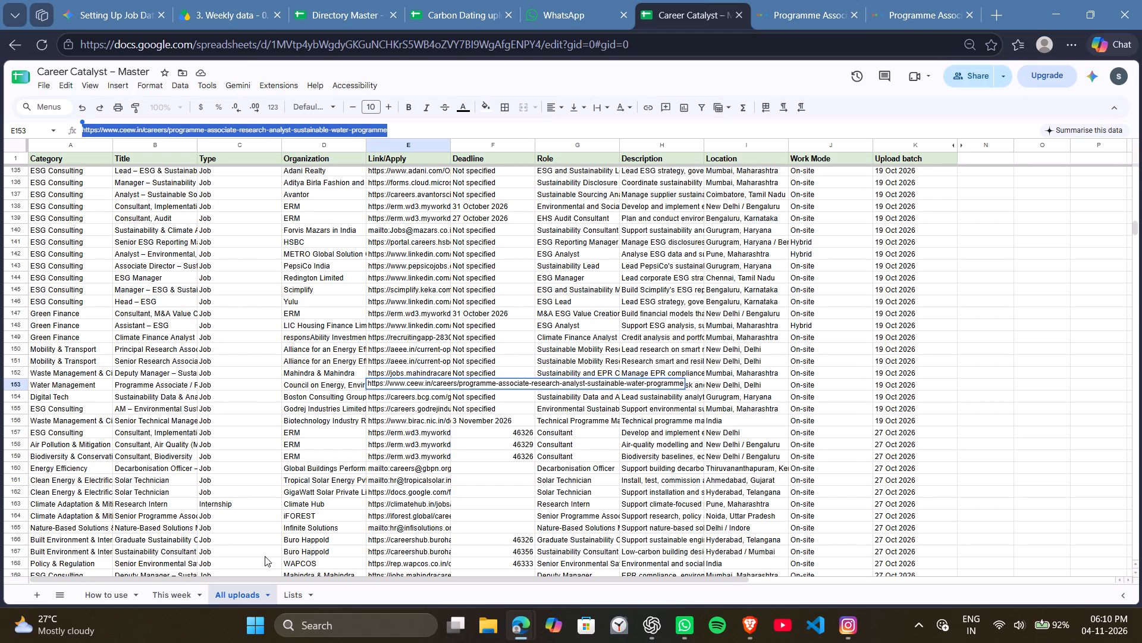
In This week, clear the duplicate CEEW Water Management listing in row 8 from Category through Work Mode.
left_click(183, 591)
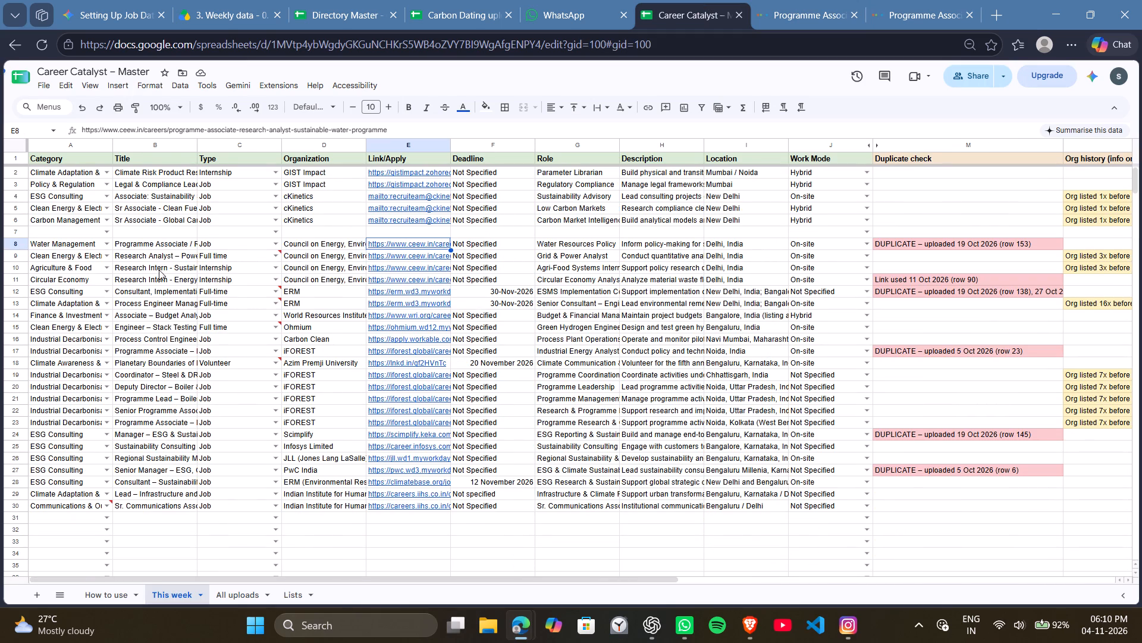
left_click(26, 244)
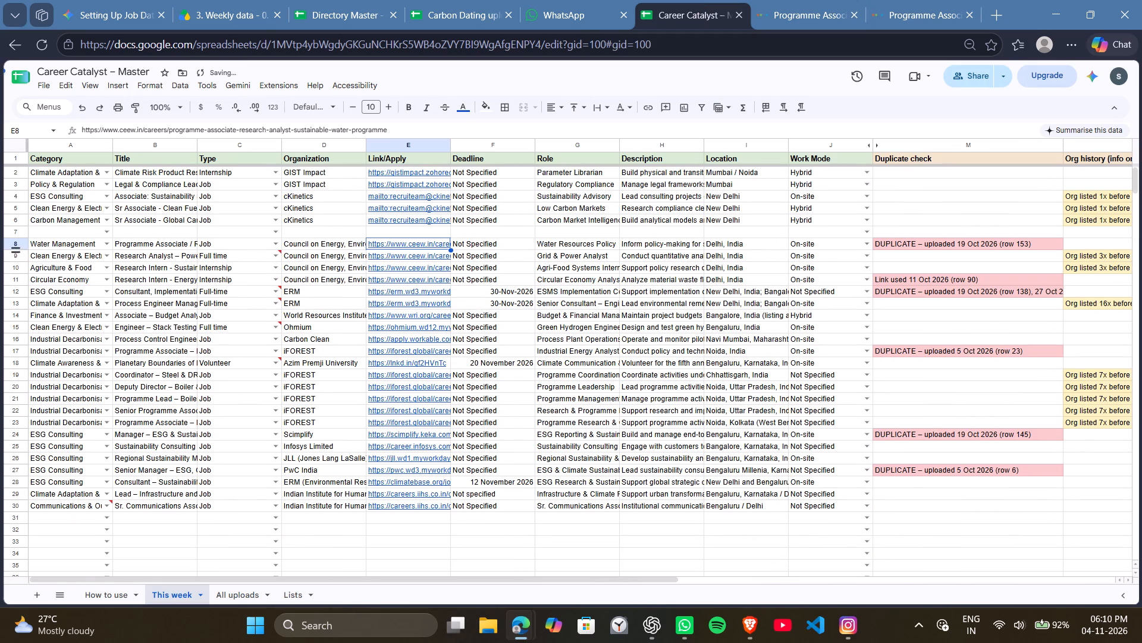
left_click(18, 242)
left_click(18, 242)
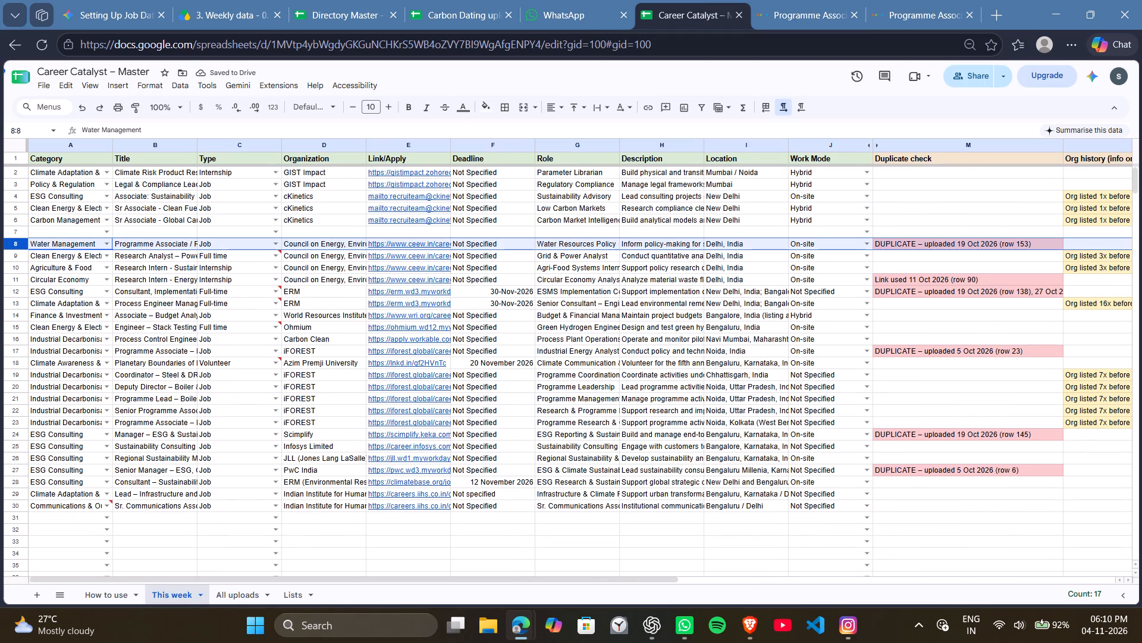
left_click(872, 269)
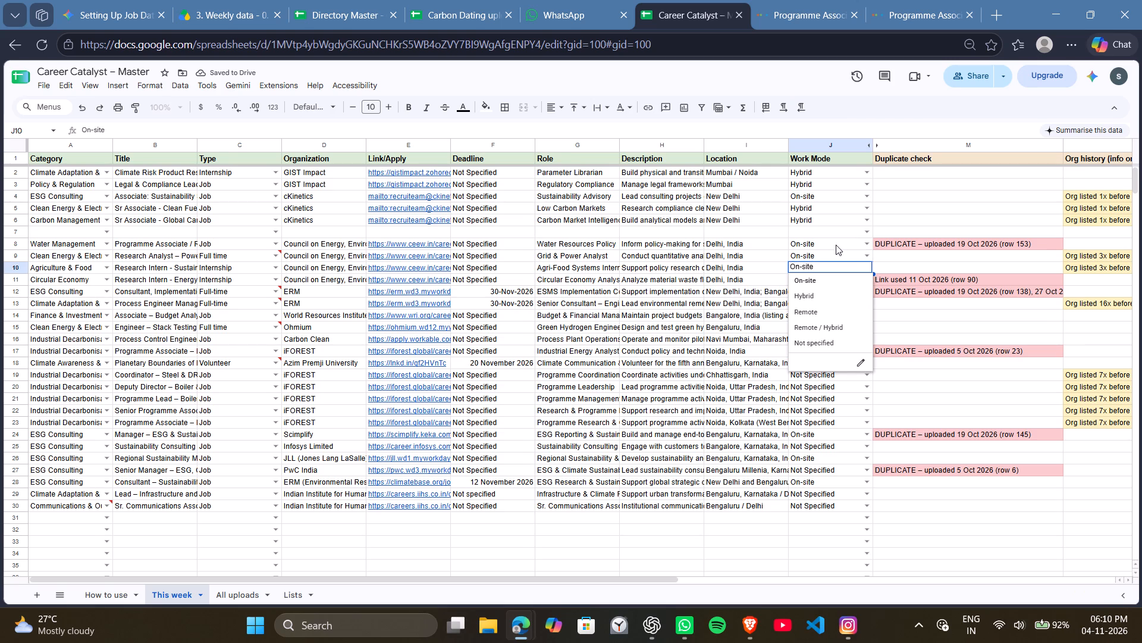
left_click(836, 245)
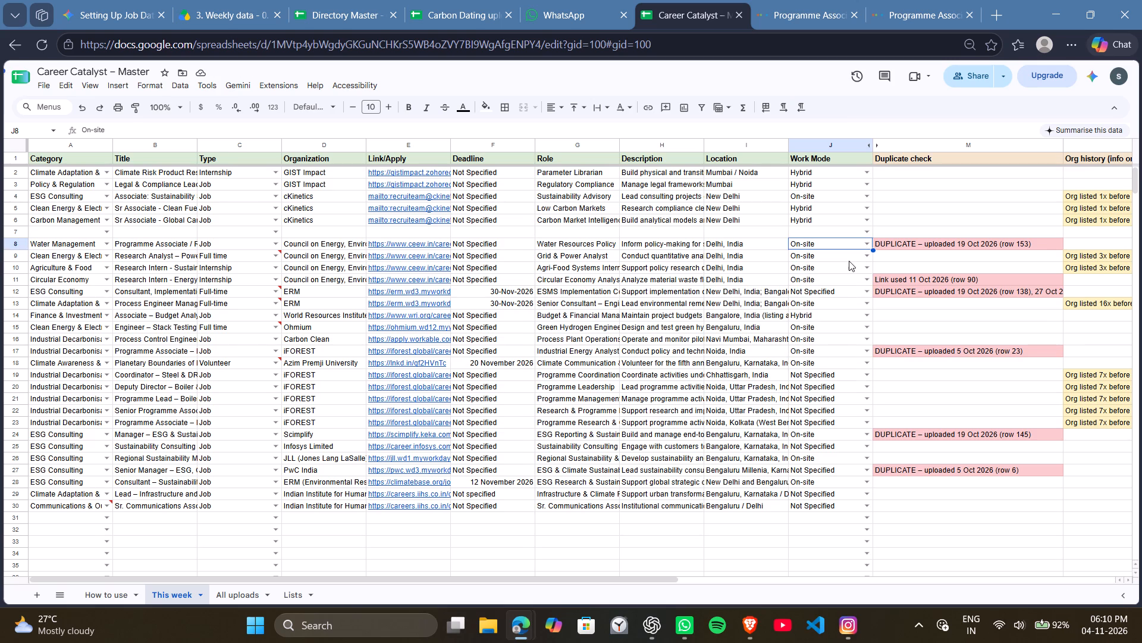
key("shift+Left")
key("shift+Left")
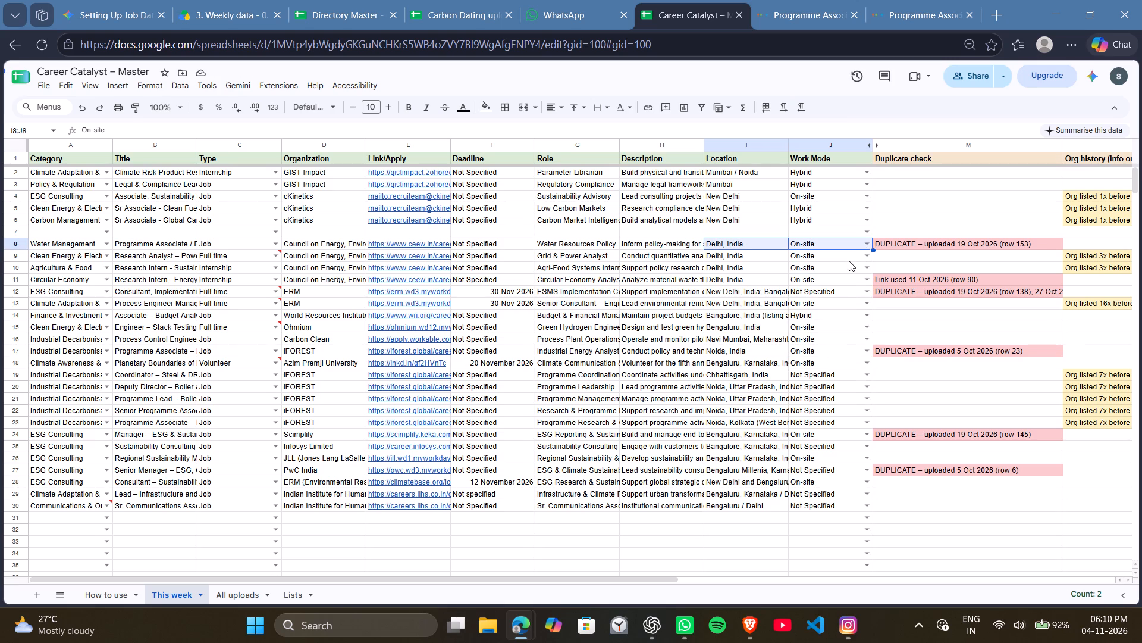
key("shift+Left")
key("shift+Left")
key("shift+Left")
key("shift+Left")
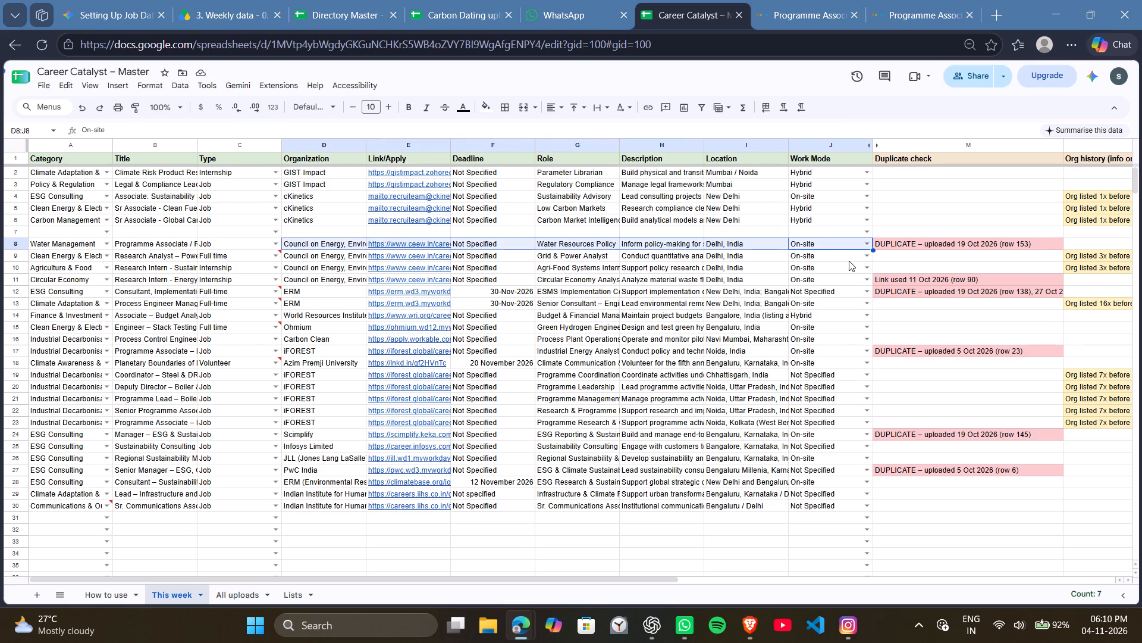
key("shift+Left")
key("shift+Left")
key("shift+Left")
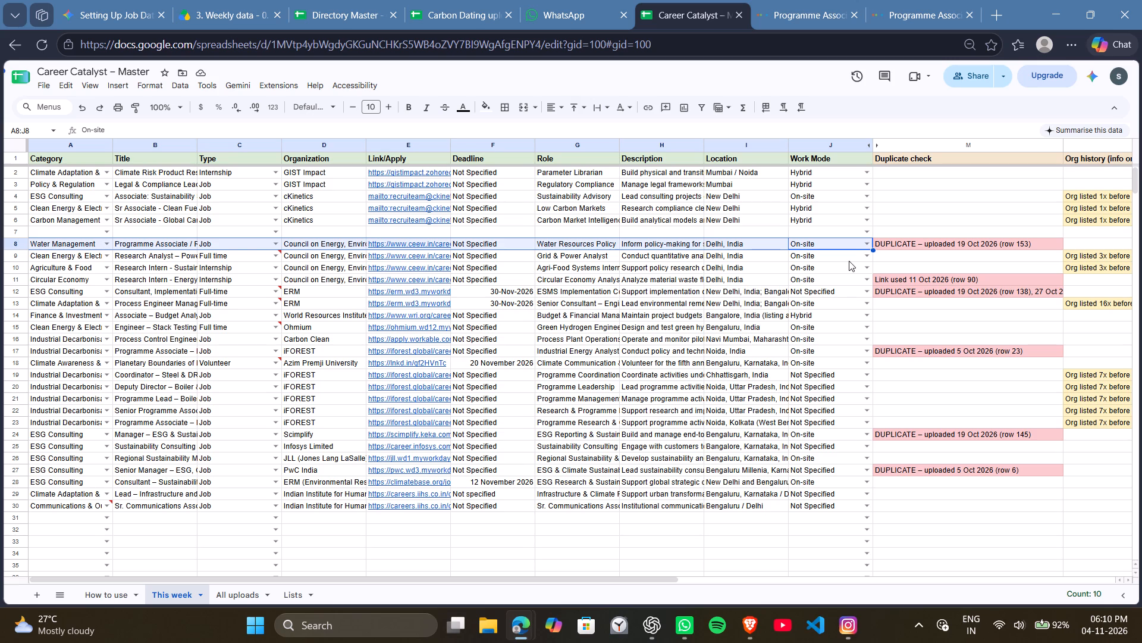
key("Delete")
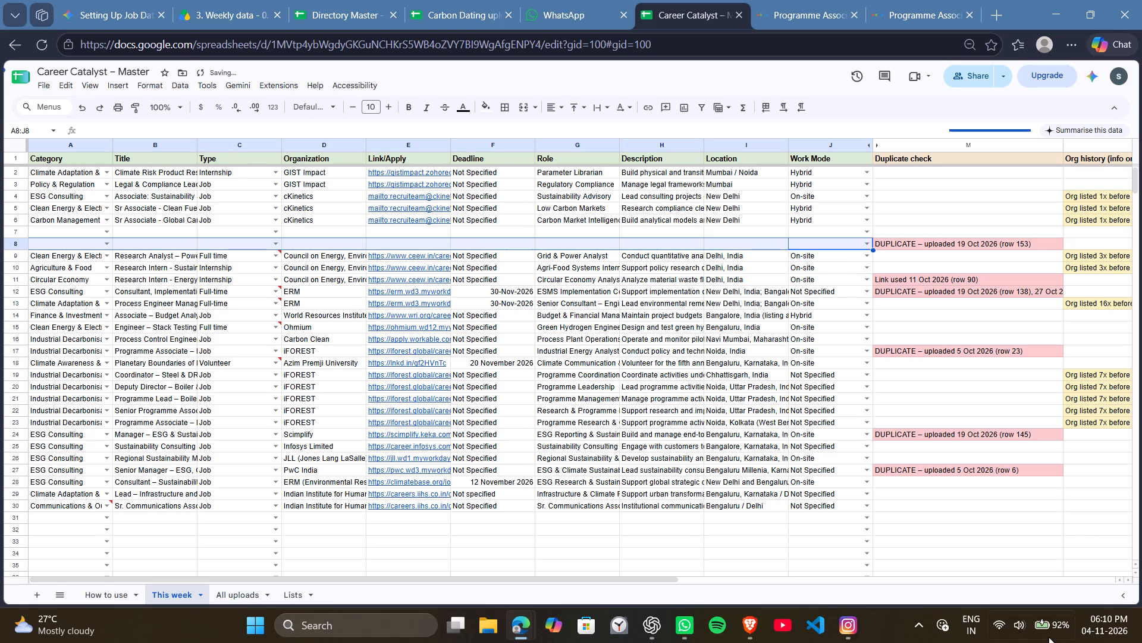
left_click(945, 551)
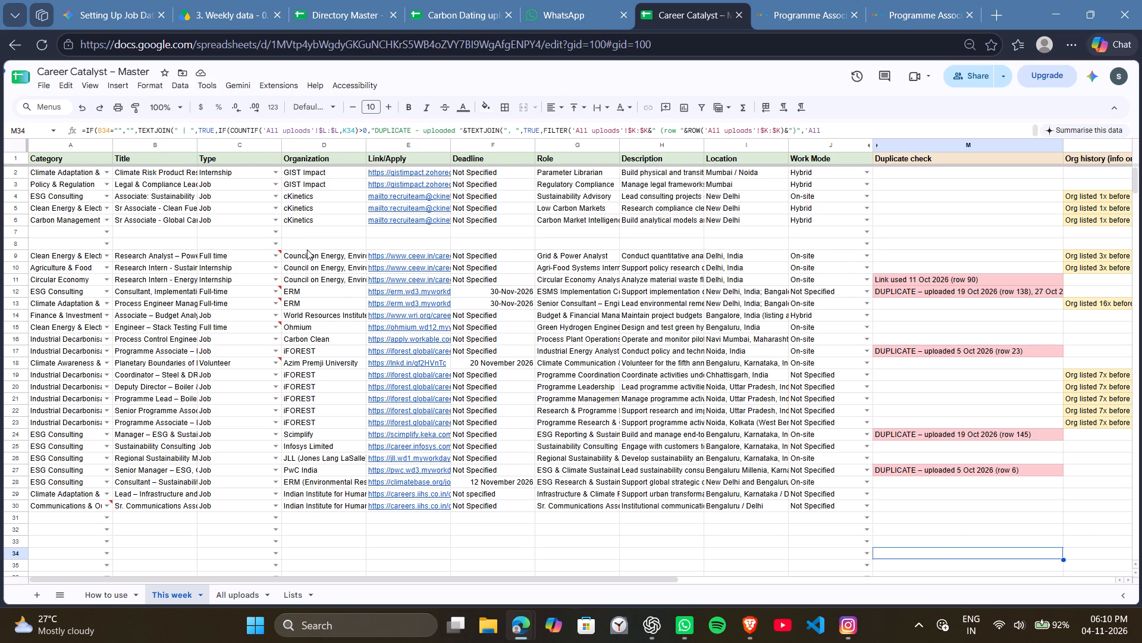
Set the Type of the row 9 CEEW Research Analyst listing to Job.
left_click(280, 255)
left_click(270, 269)
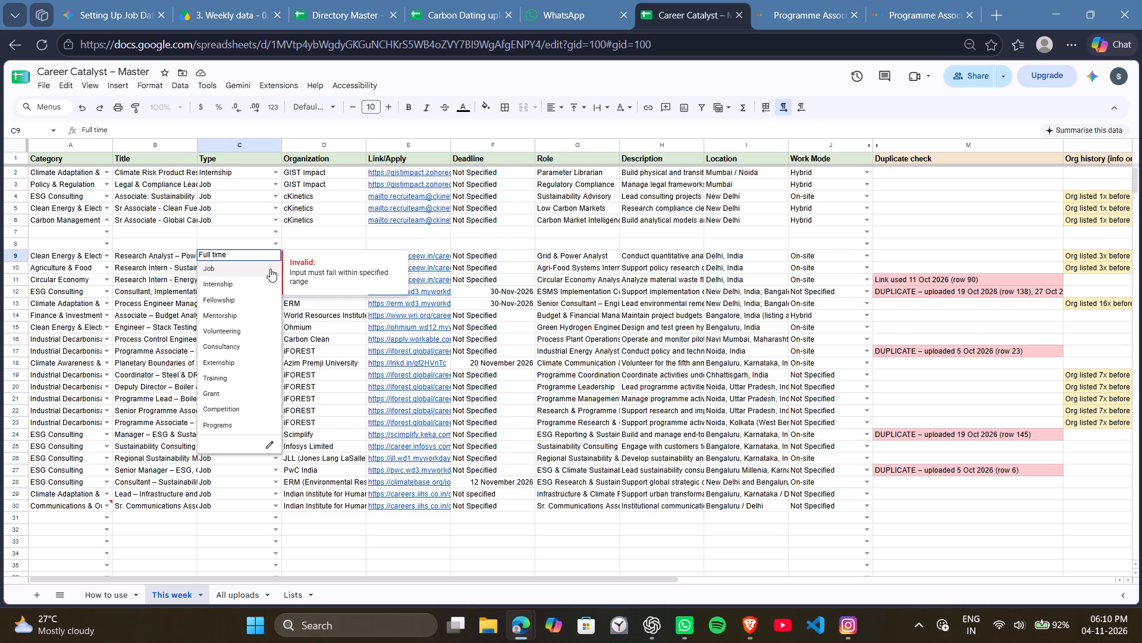
left_click(929, 534)
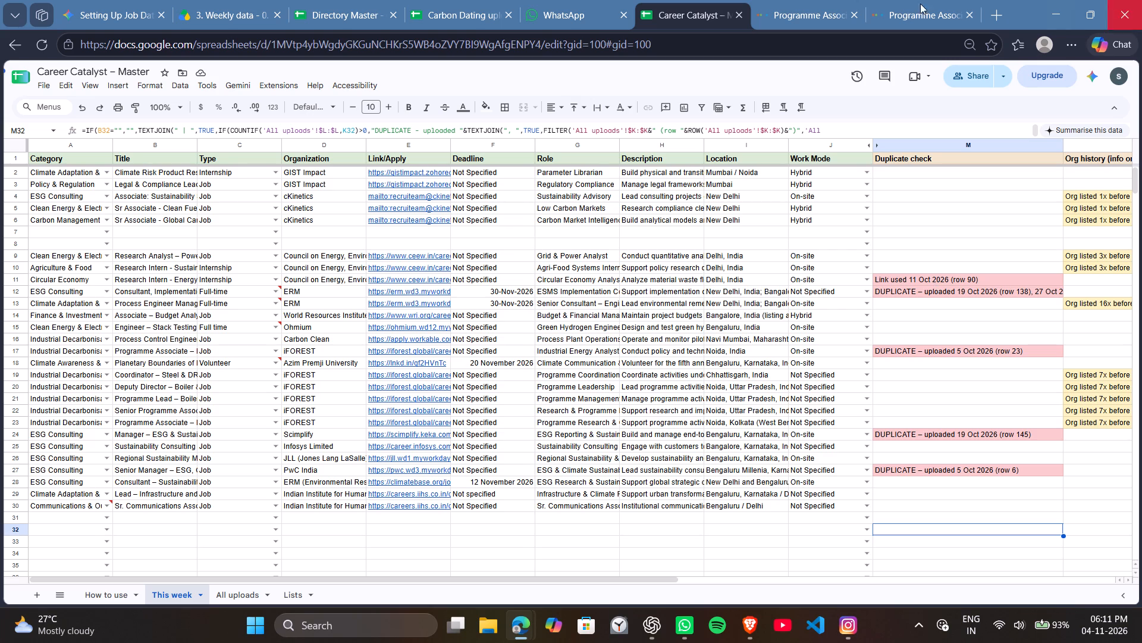
Close the two CEEW Programme Associate posting tabs.
left_click(859, 13)
left_click(859, 13)
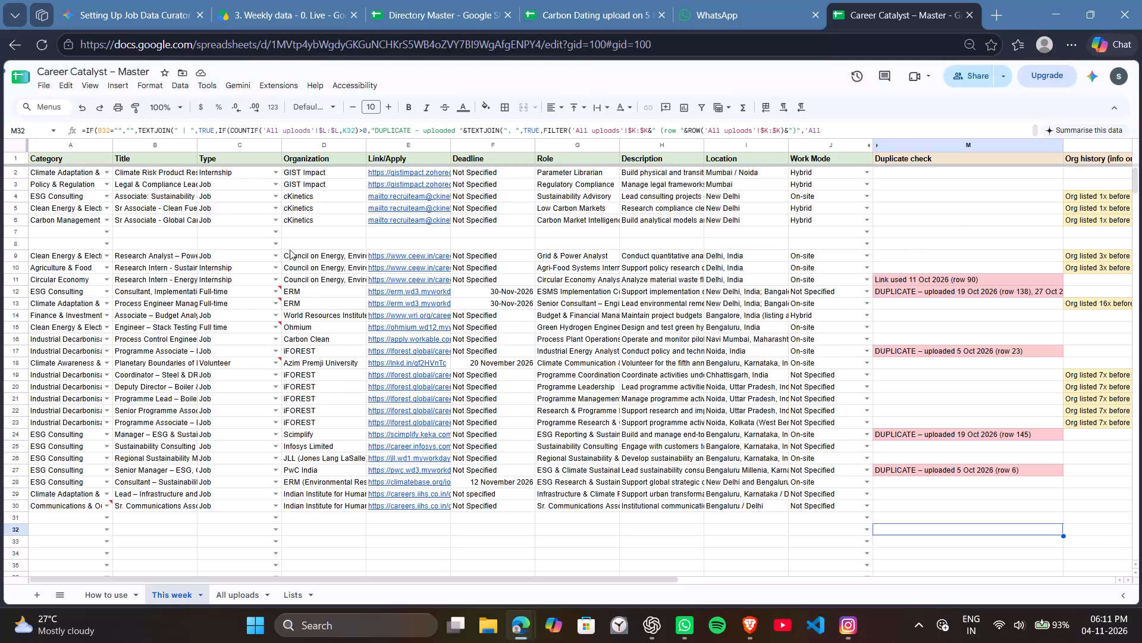
Open the row 12 ERM Consultant, Implementation of ESMS listing's application link and examine the posting's details.
left_click(407, 288)
left_click(432, 314)
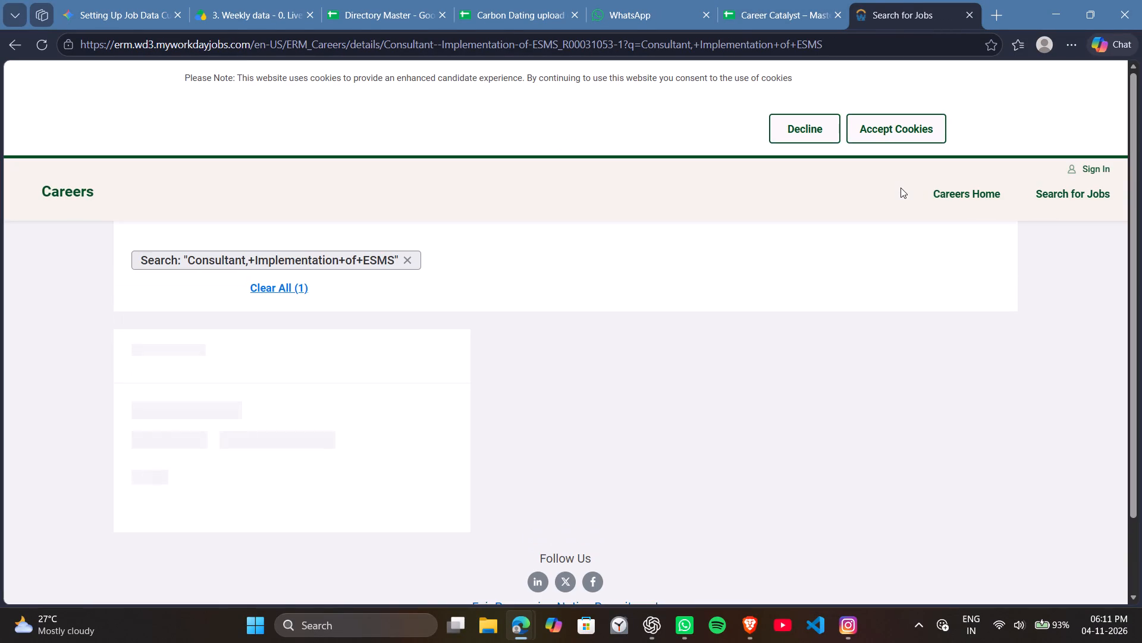
scroll(807, 431, "down", 2)
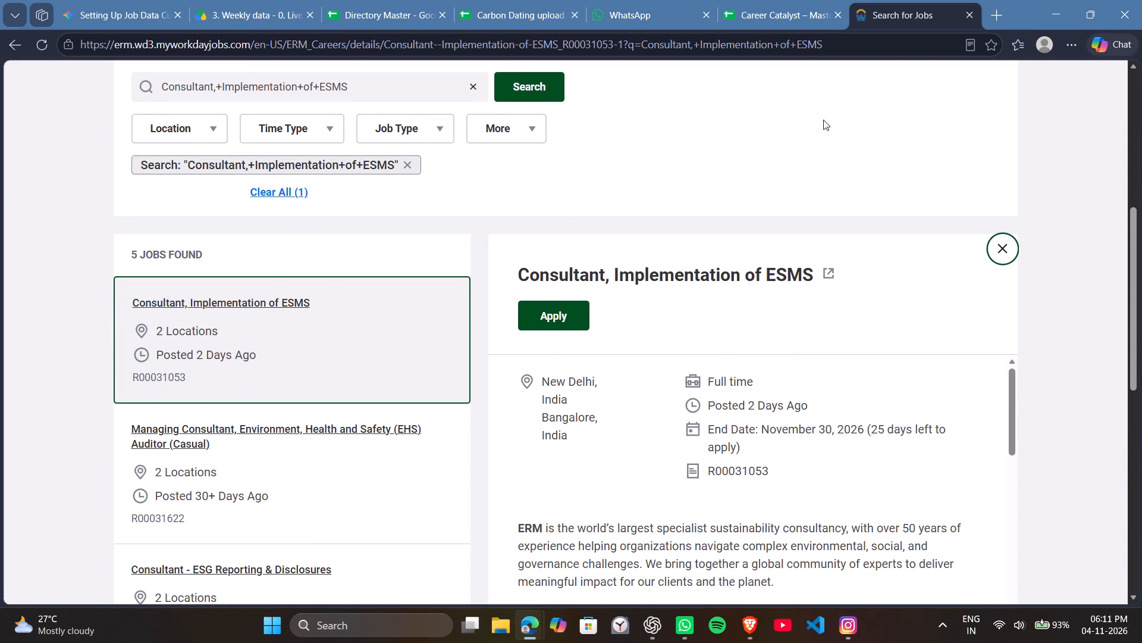
In This week, set the Type of the ERM listings in rows 12 and 13 and the Ohmium listing in row 15 to Job.
left_click(763, 8)
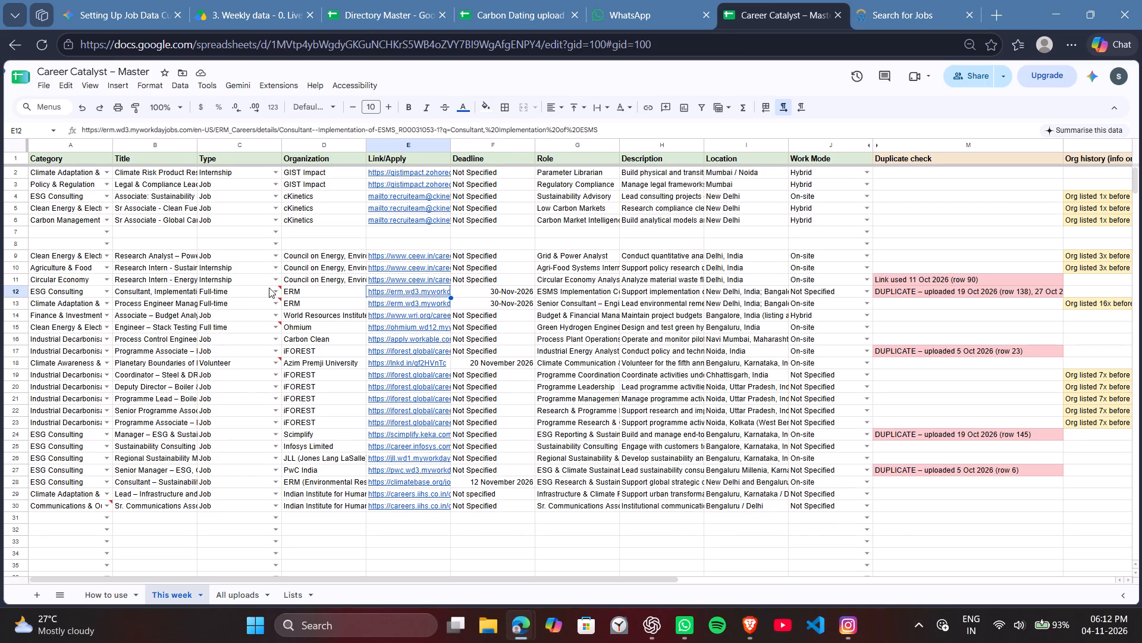
left_click(279, 293)
left_click(264, 305)
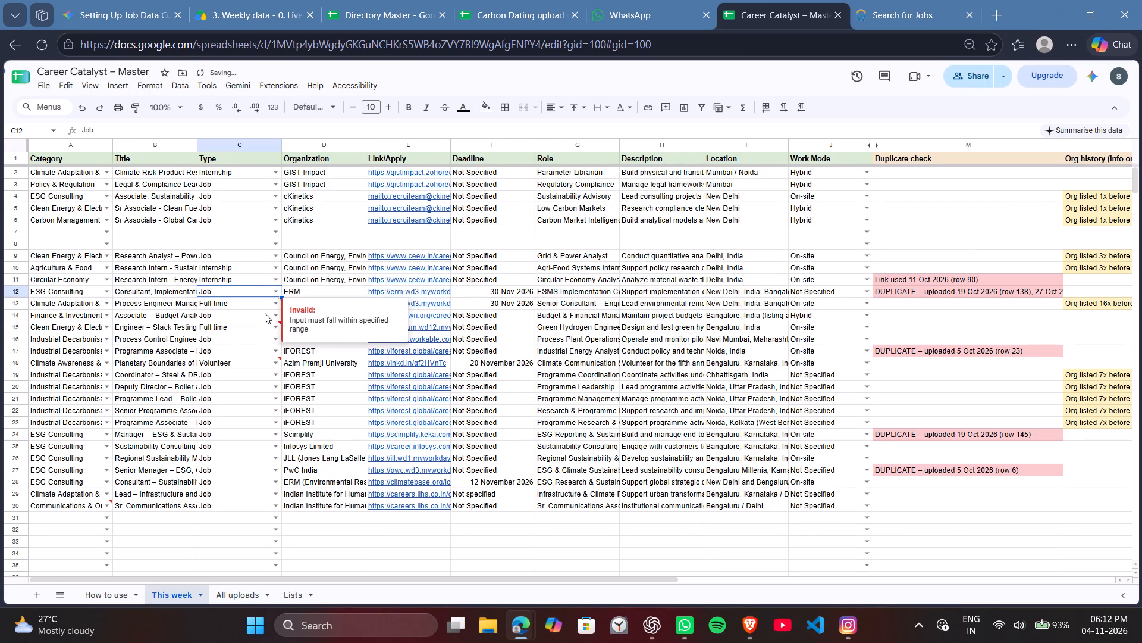
left_click(228, 312)
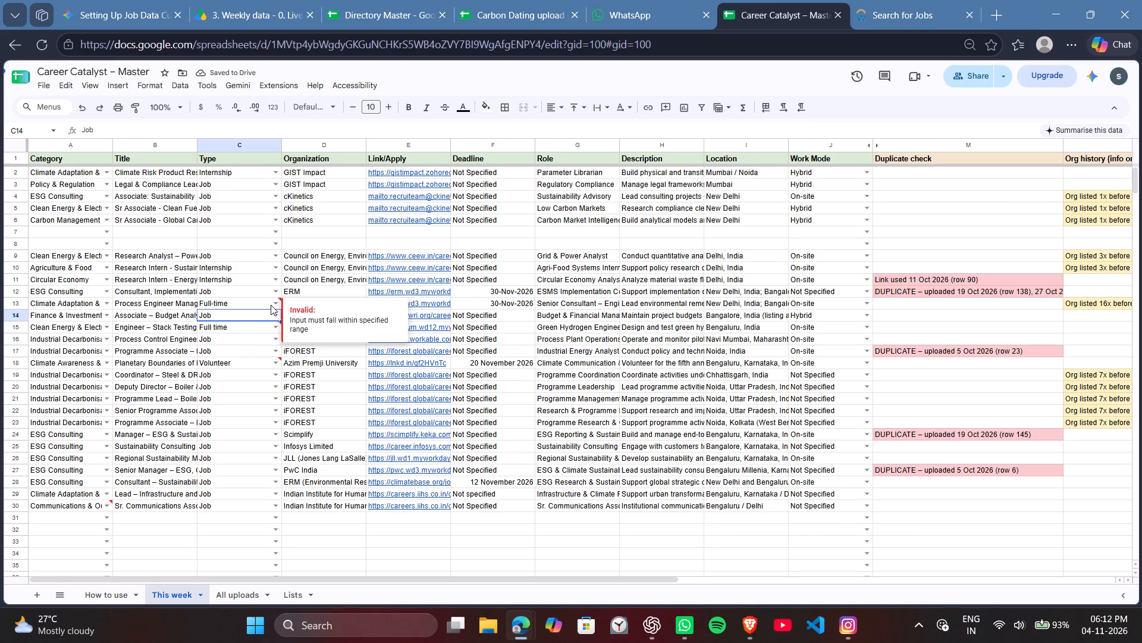
left_click(275, 303)
left_click(275, 322)
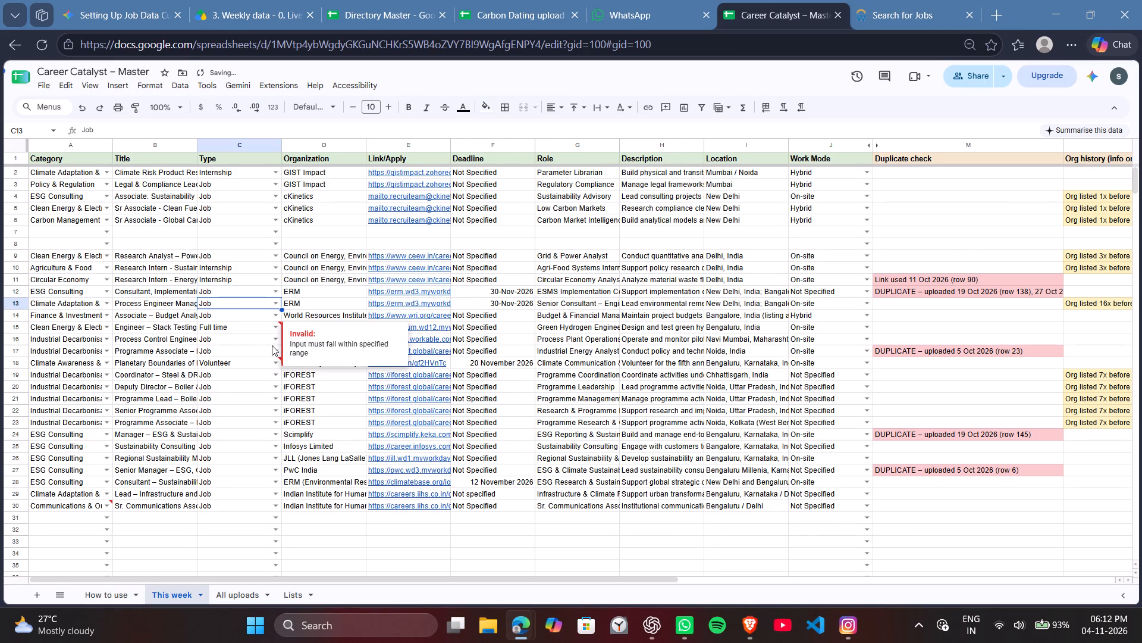
left_click(397, 569)
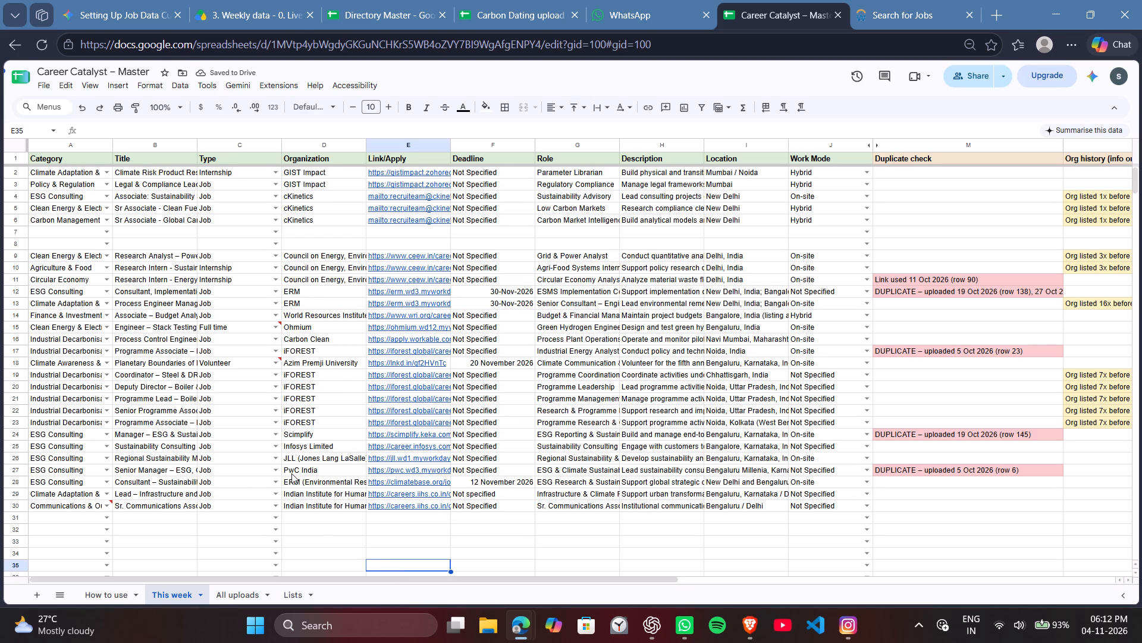
left_click(280, 328)
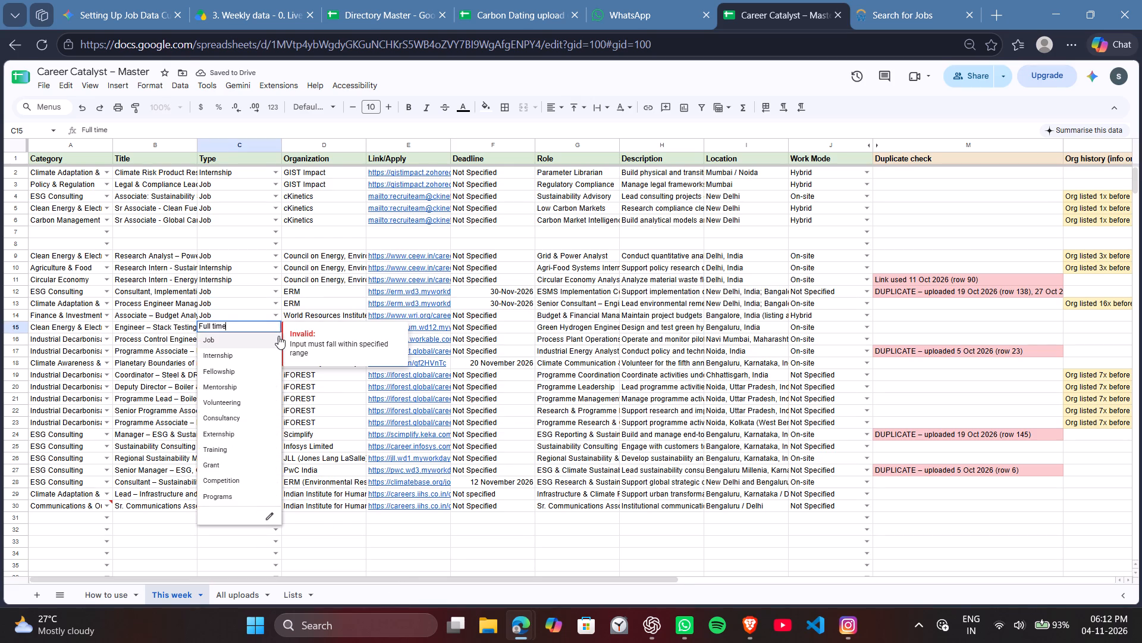
left_click(278, 338)
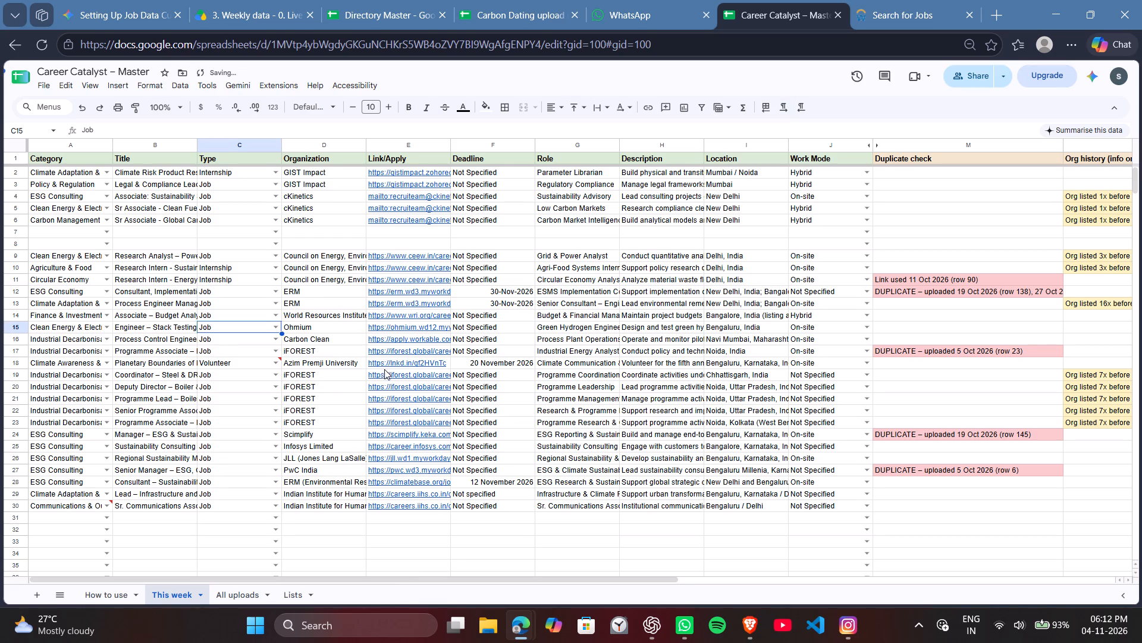
Open the row 18 Azim Premji University Planetary Boundaries of Life listing's application link and examine the volunteer posting's dates, eligibility and role.
left_click(394, 359)
left_click(409, 379)
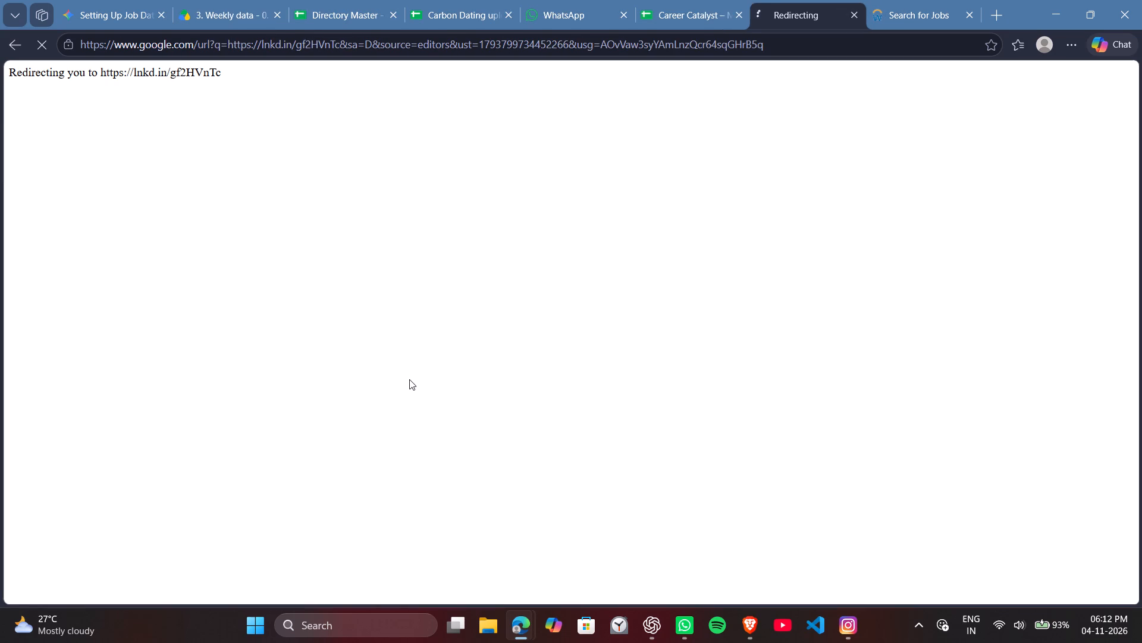
left_click(472, 374)
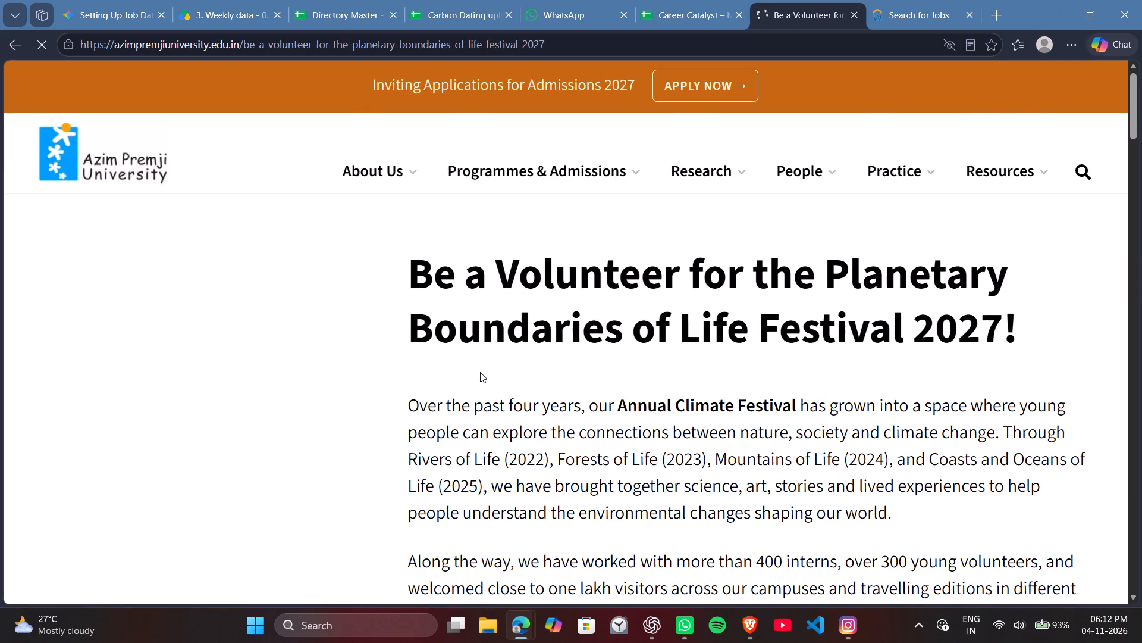
scroll(480, 372, "down", 2)
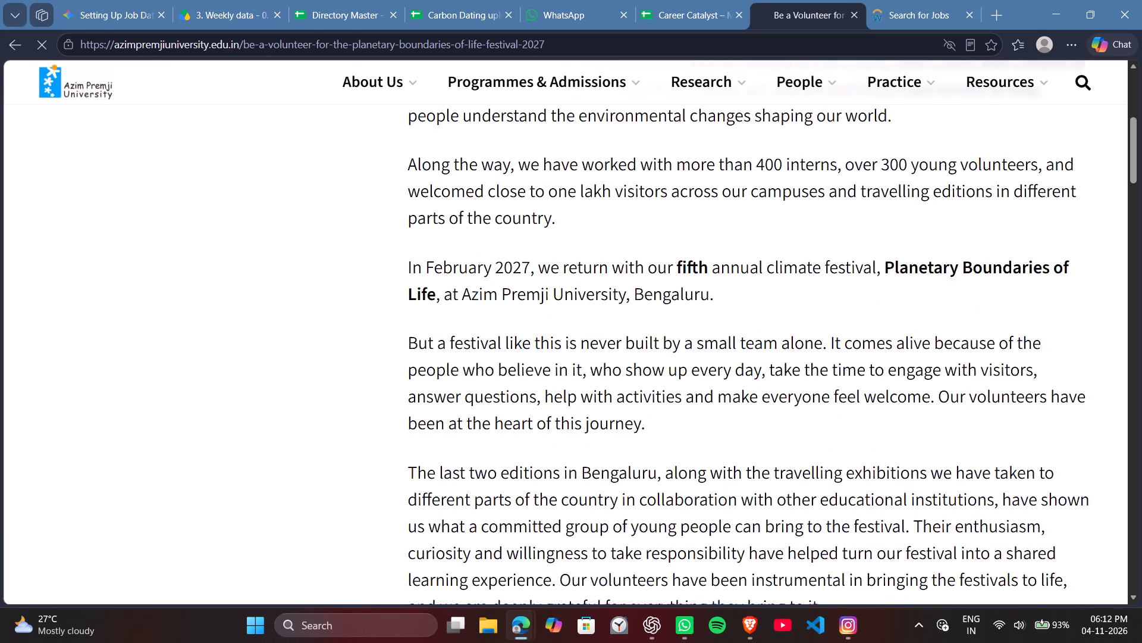
scroll(480, 372, "down", 4)
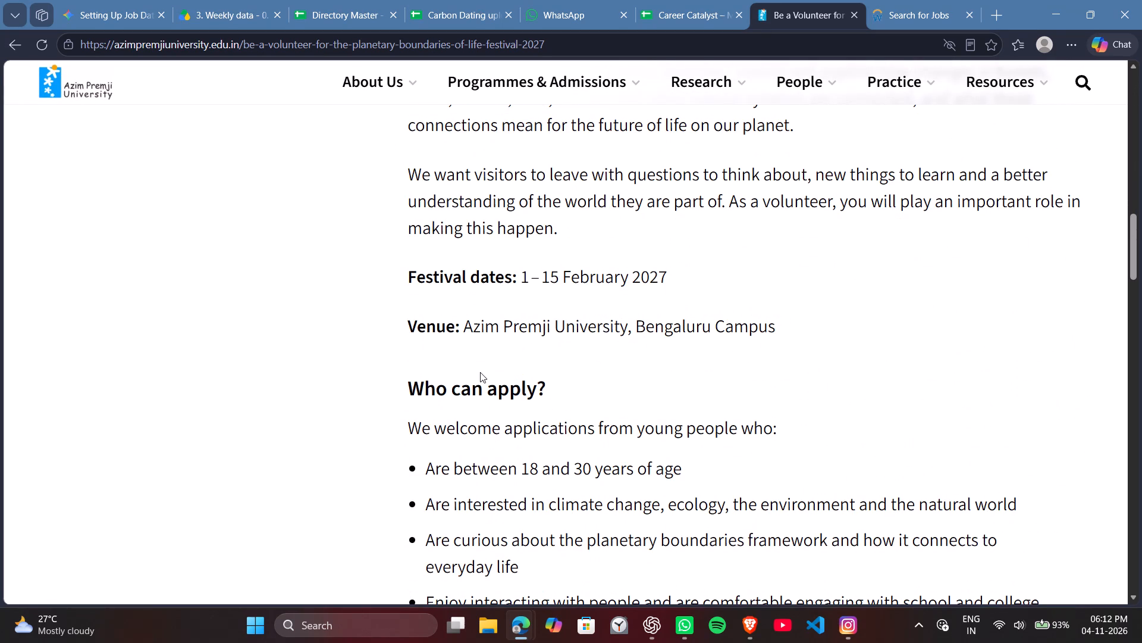
scroll(480, 372, "down", 1)
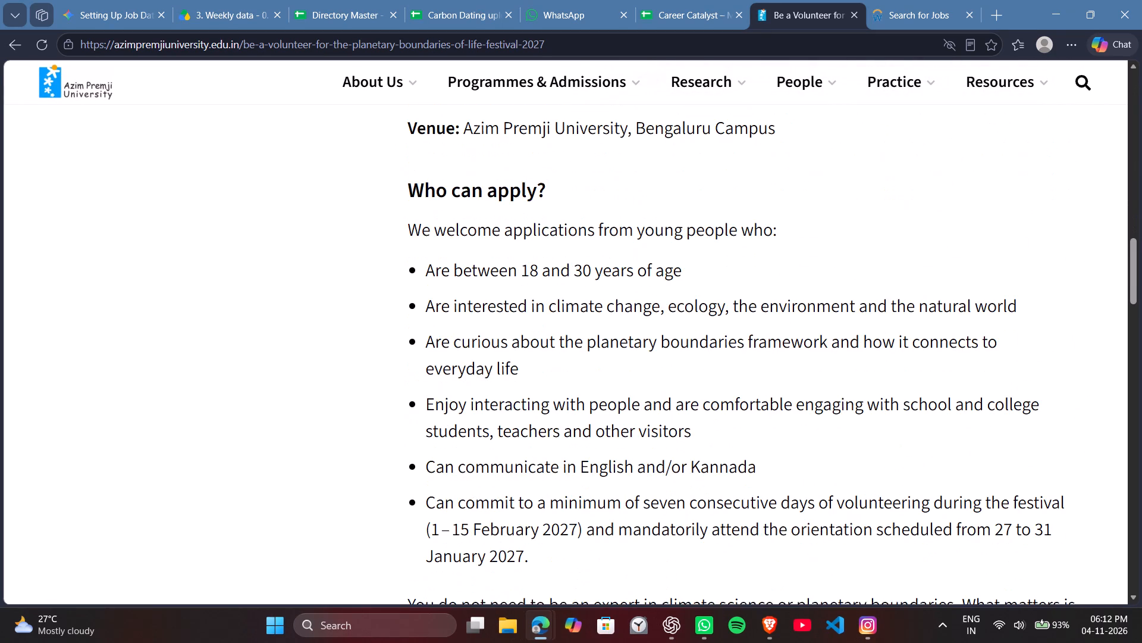
scroll(480, 372, "down", 2)
scroll(480, 372, "up", 2)
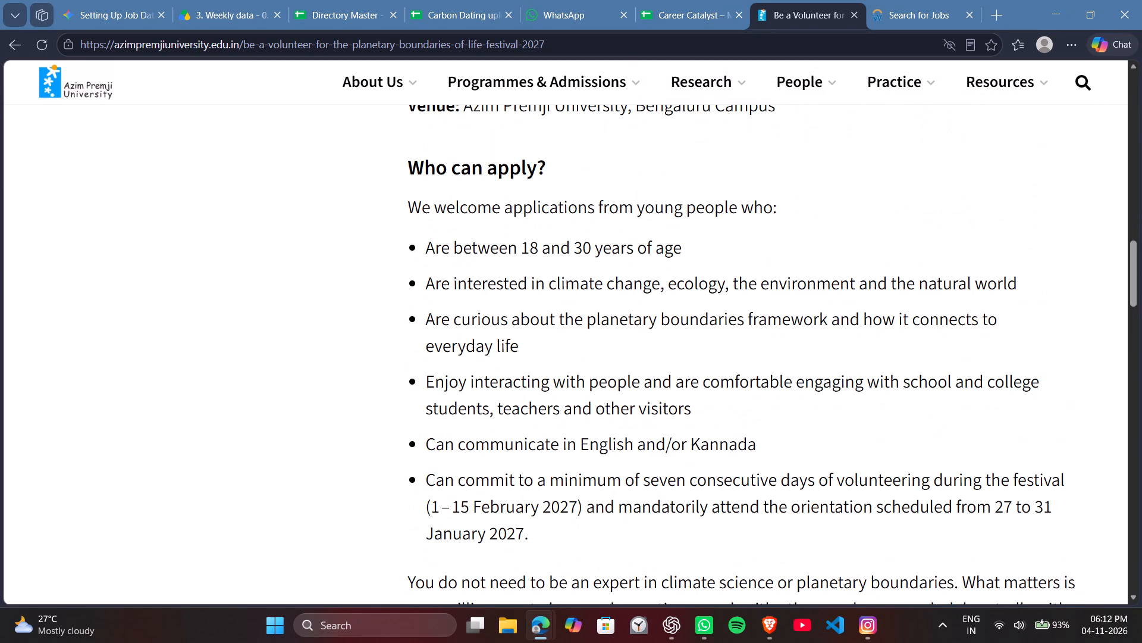
scroll(480, 372, "down", 1)
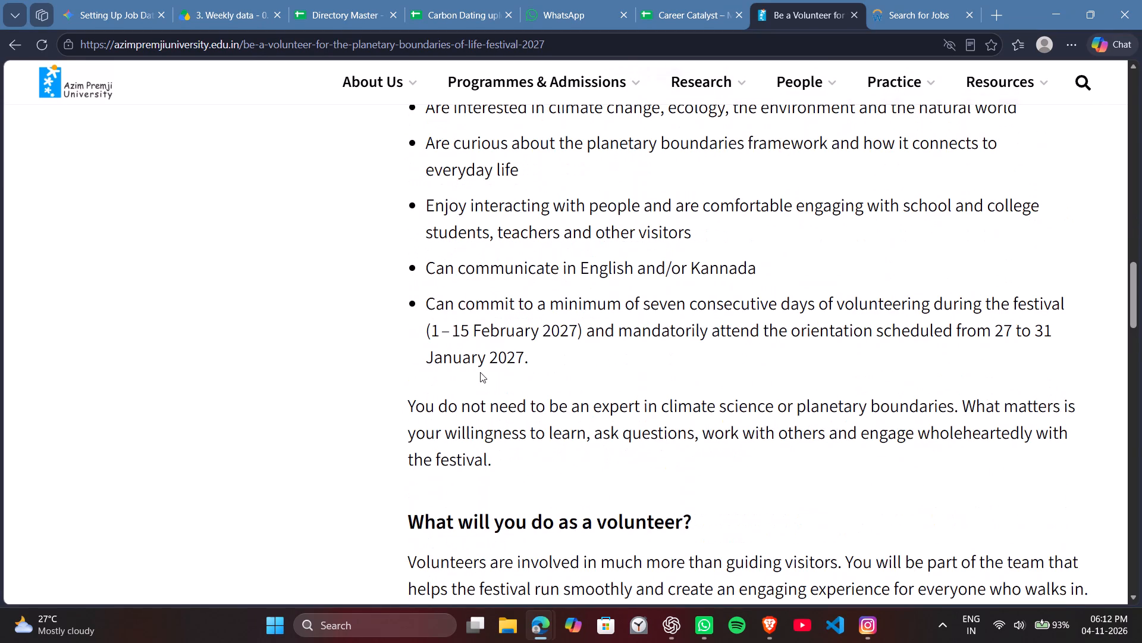
scroll(480, 372, "down", 2)
Set the Type of the row 18 Azim Premji University listing in This week to Volunteering.
left_click(719, 0)
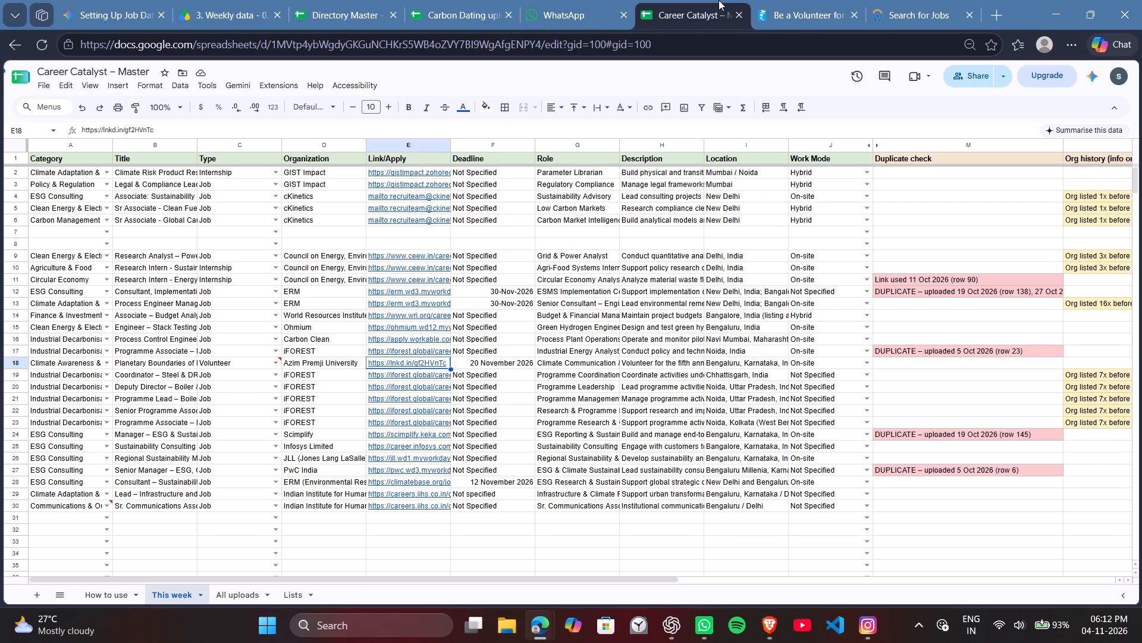
left_click(274, 360)
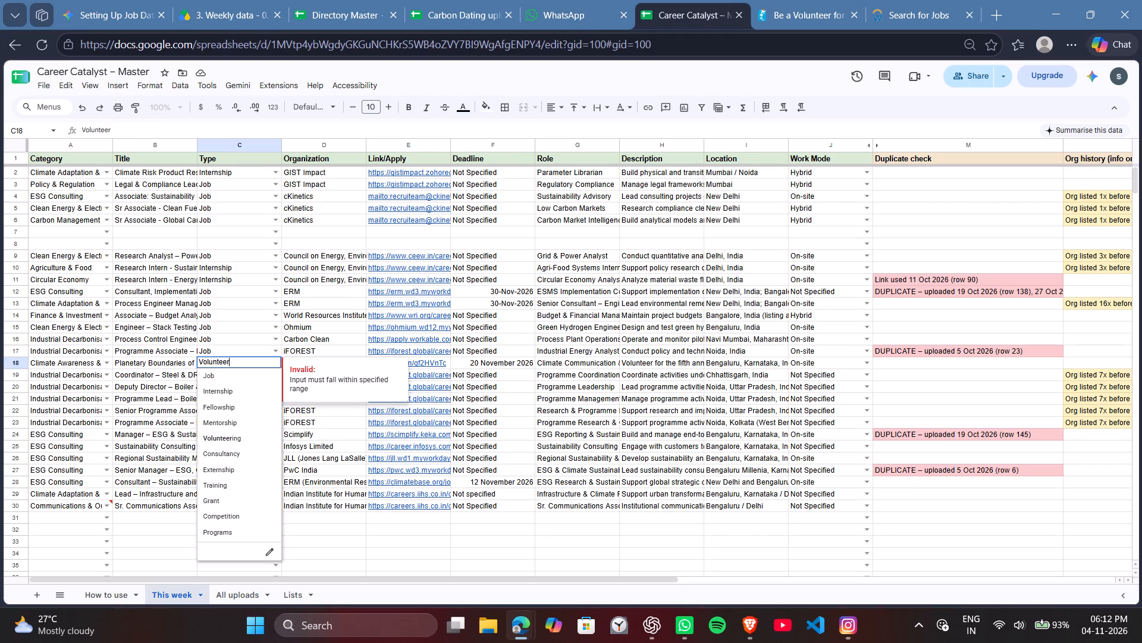
left_click(254, 436)
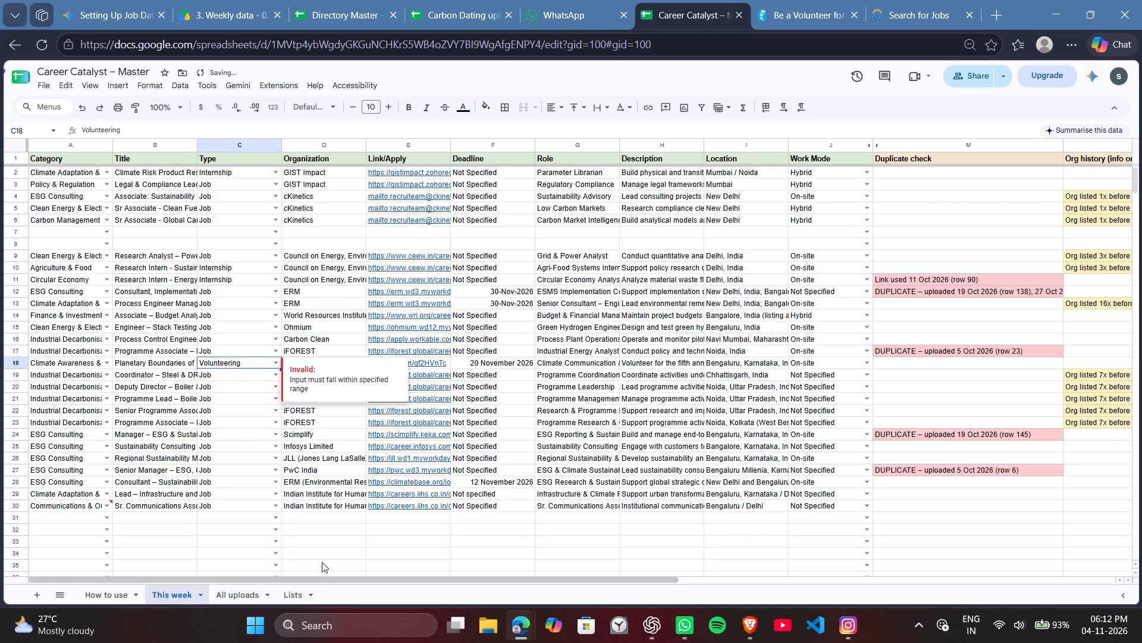
left_click(317, 554)
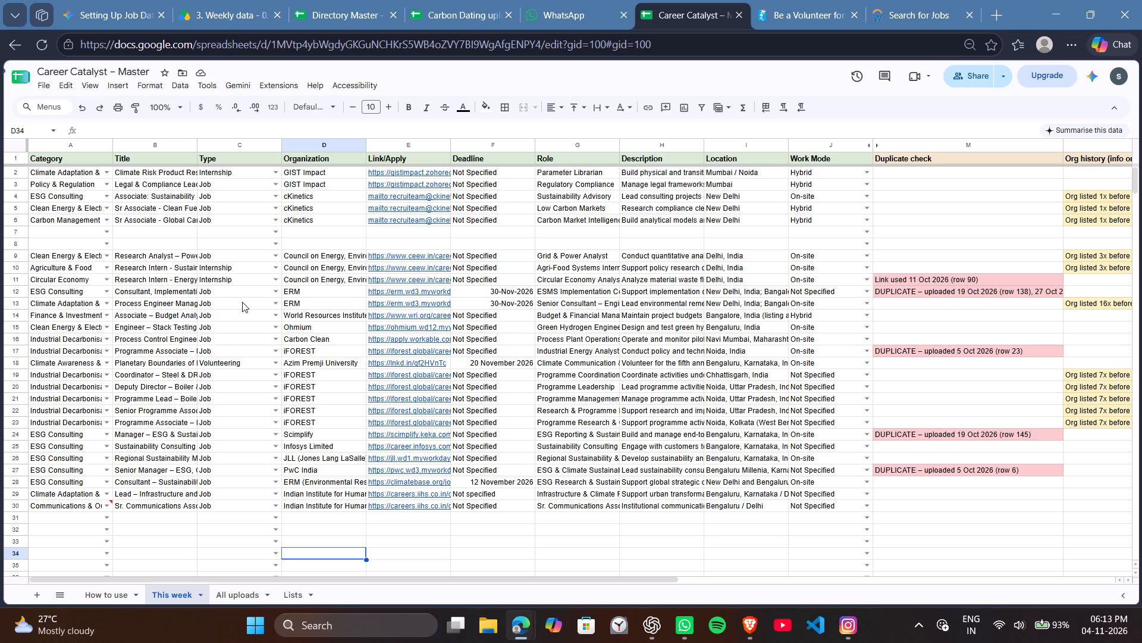
Open the application link of the row 11 CEEW Research Intern – Energy Transitions listing.
left_click(416, 281)
left_click(434, 301)
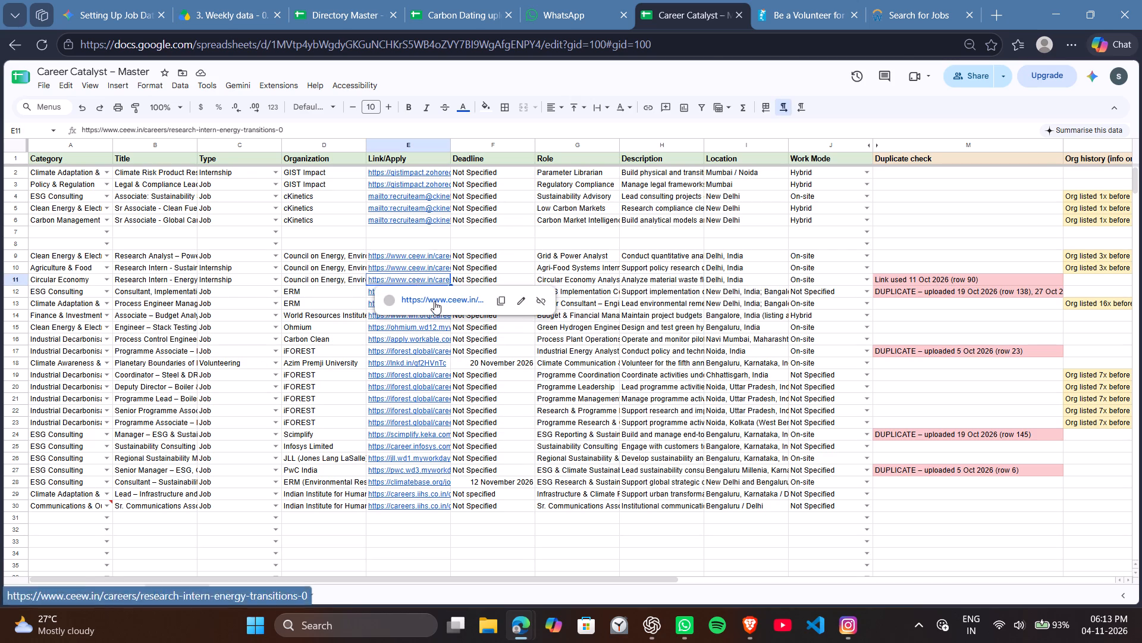
Close the Azim Premji University volunteer page and the ERM job search page.
left_click(867, 12)
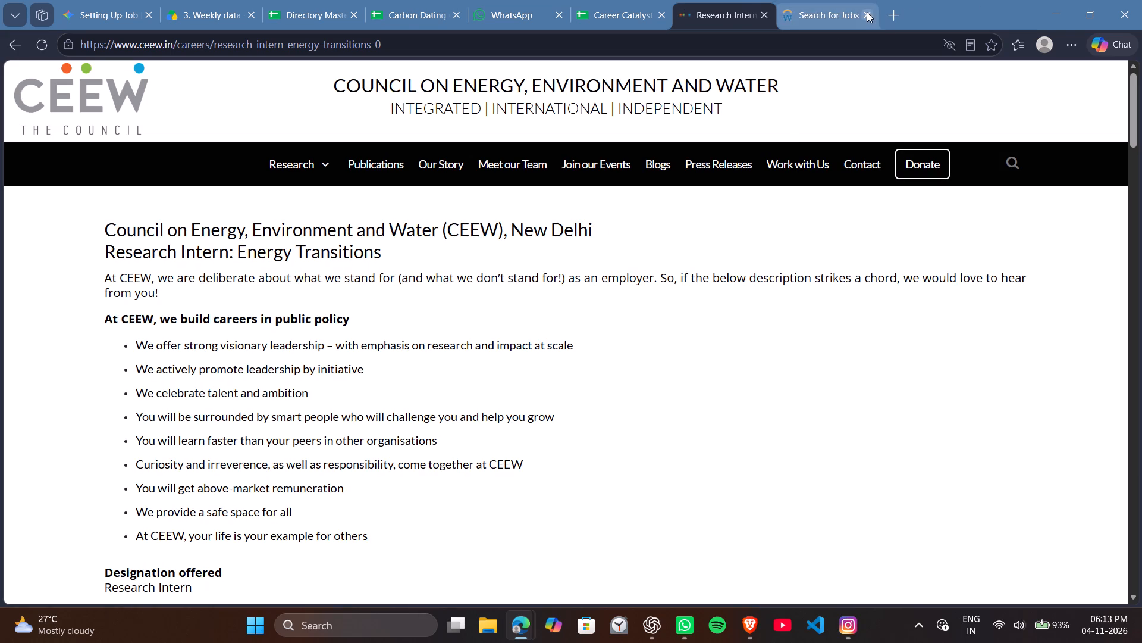
left_click(867, 12)
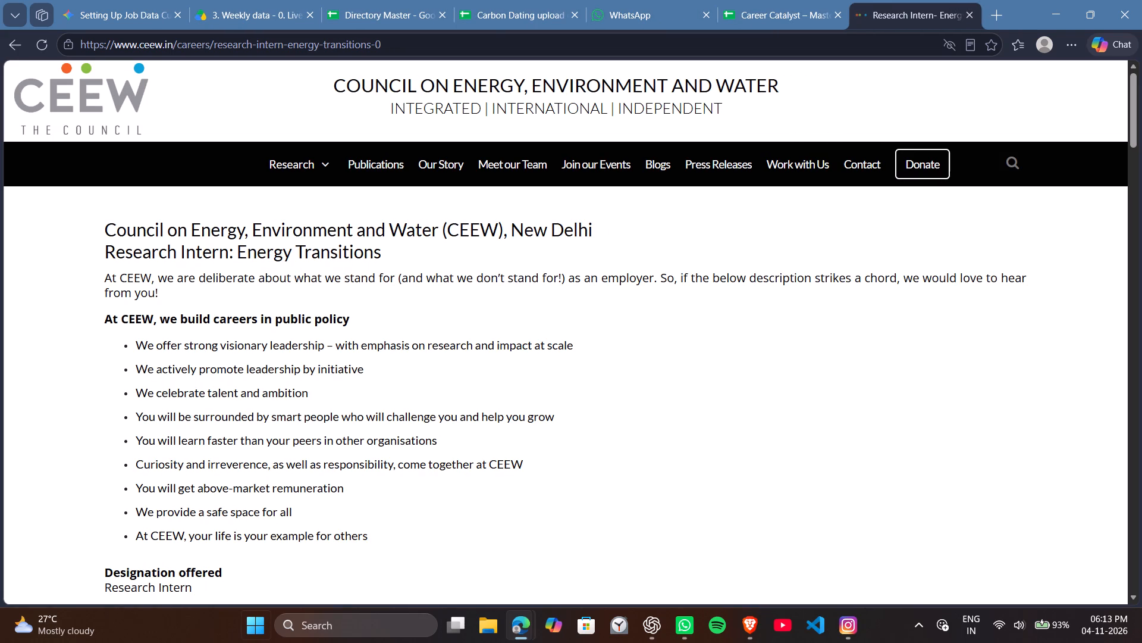
Copy the CEEW Research Intern link from row 90 of All uploads and open it in a new browser tab.
left_click(786, 0)
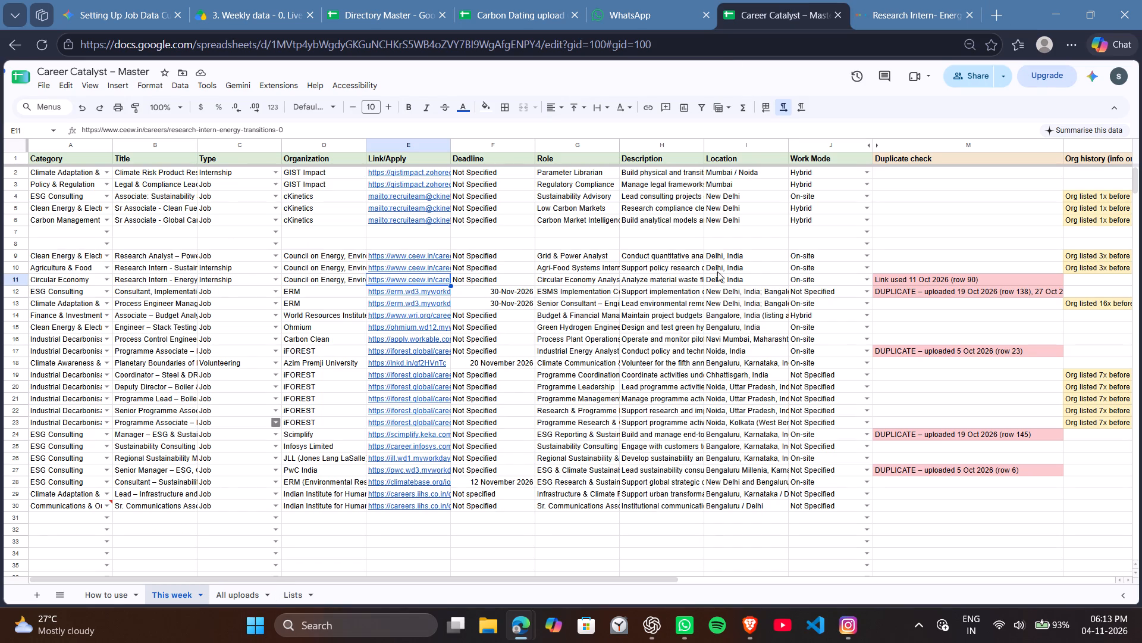
left_click(247, 603)
scroll(0, 462, "up", 3)
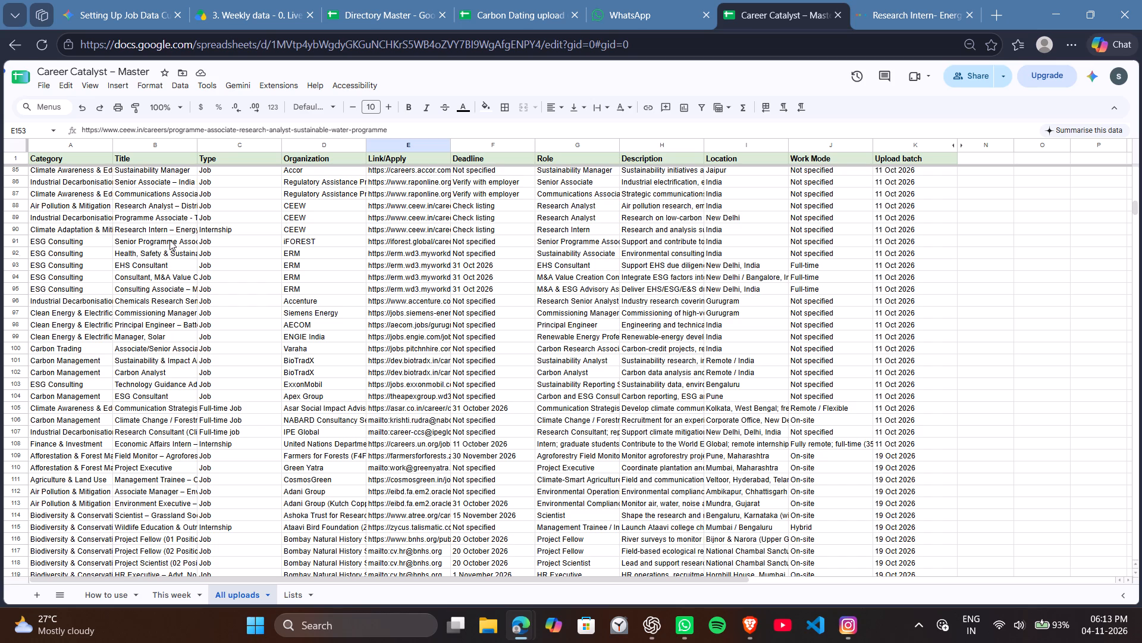
left_click(422, 227)
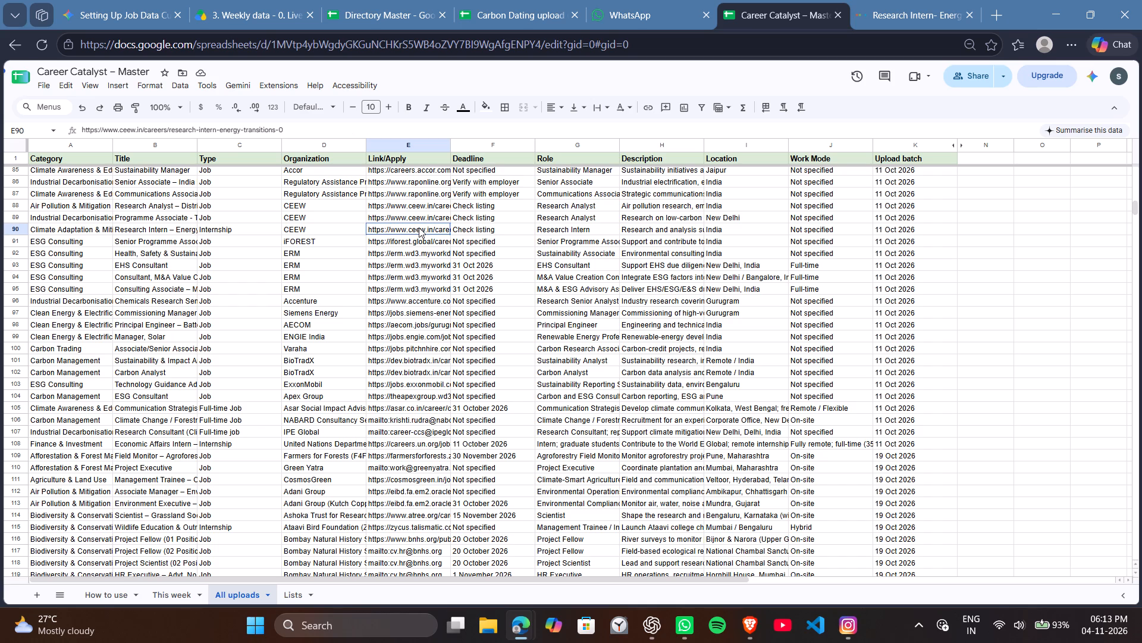
left_click_drag(298, 128, 288, 126)
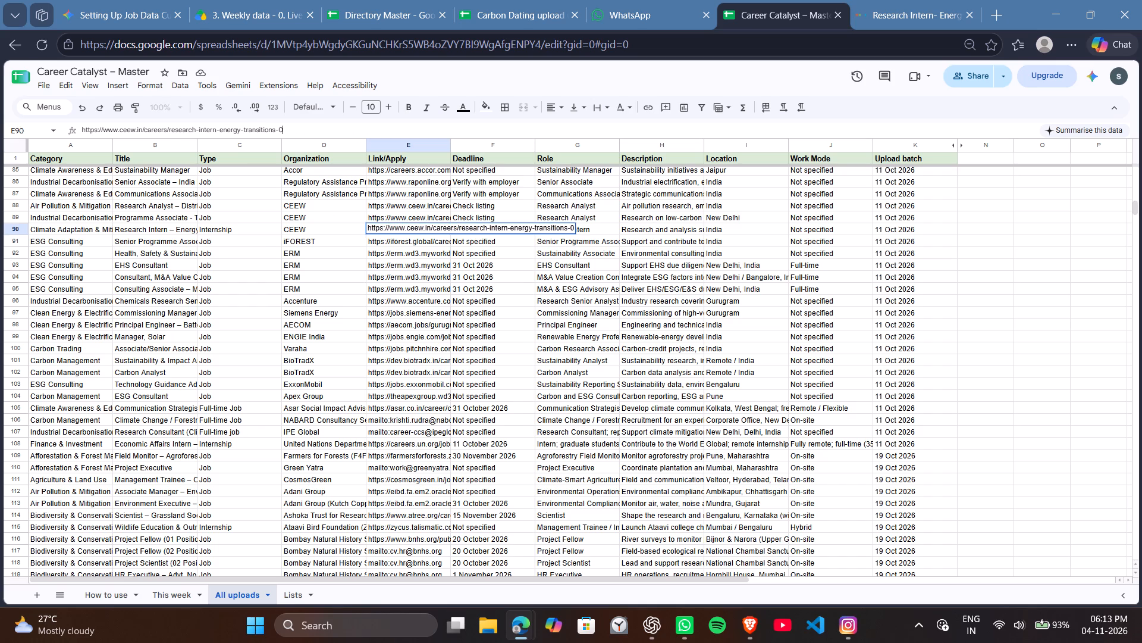
left_click_drag(288, 126, 22, 141)
key("ctrl+c")
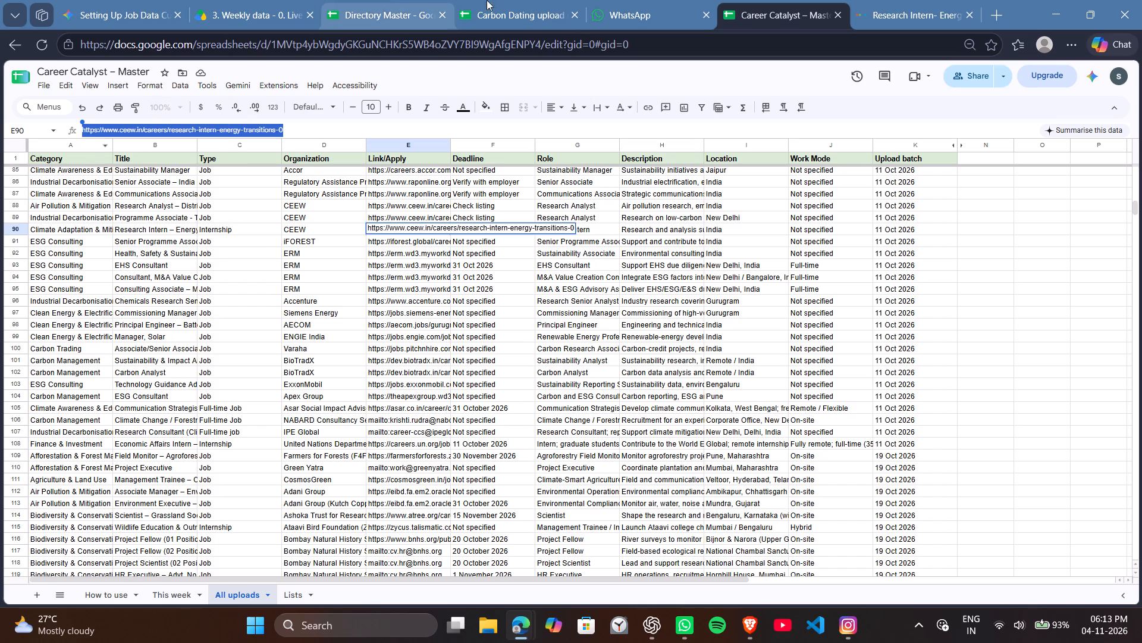
left_click(986, 13)
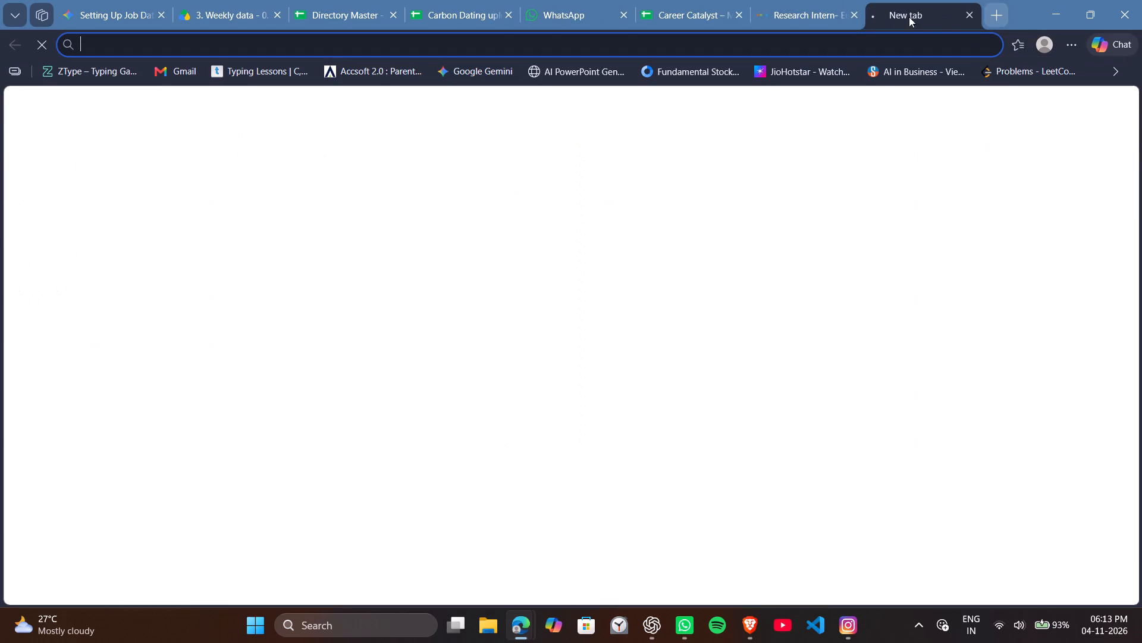
left_click(848, 39)
key("ctrl+v")
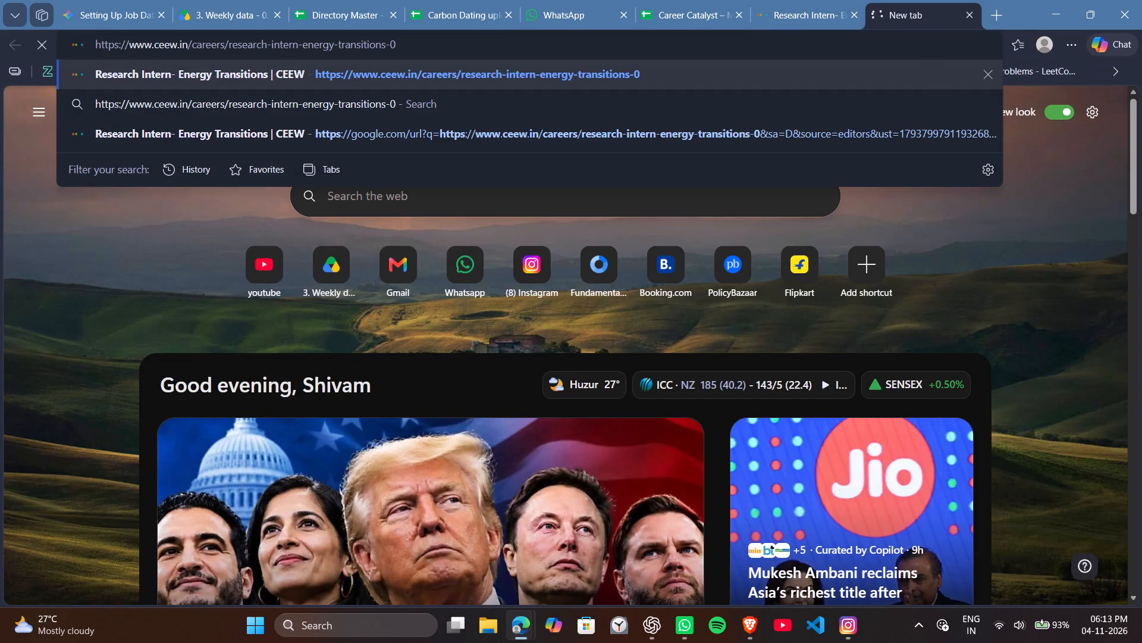
key("Return")
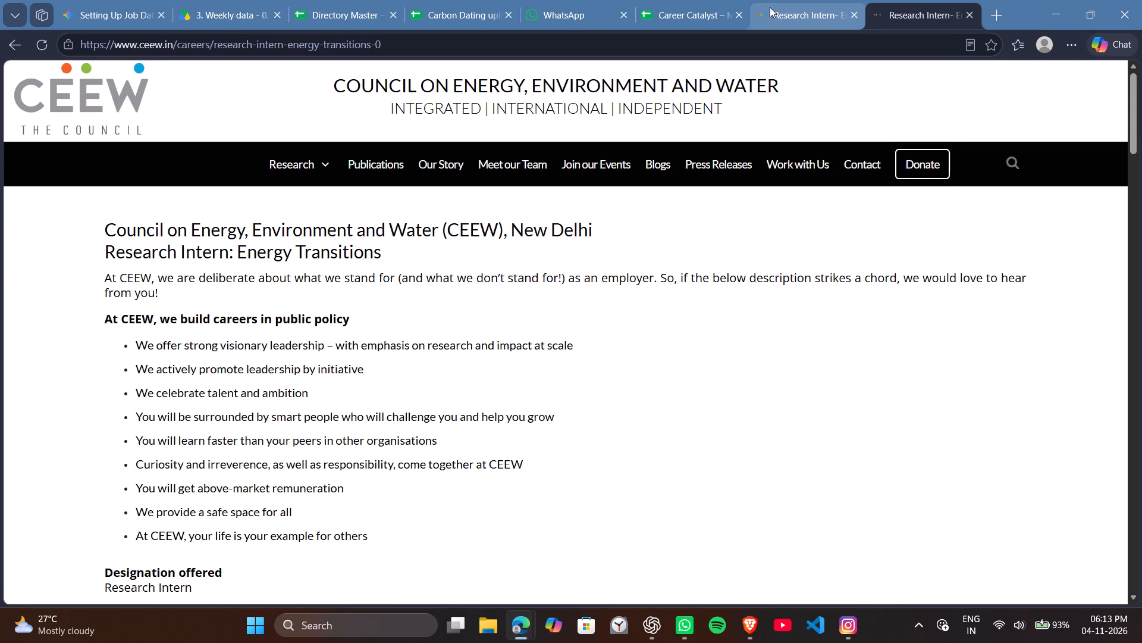
Compare the two open CEEW Research Intern: Energy Transitions posting pages.
left_click(770, 7)
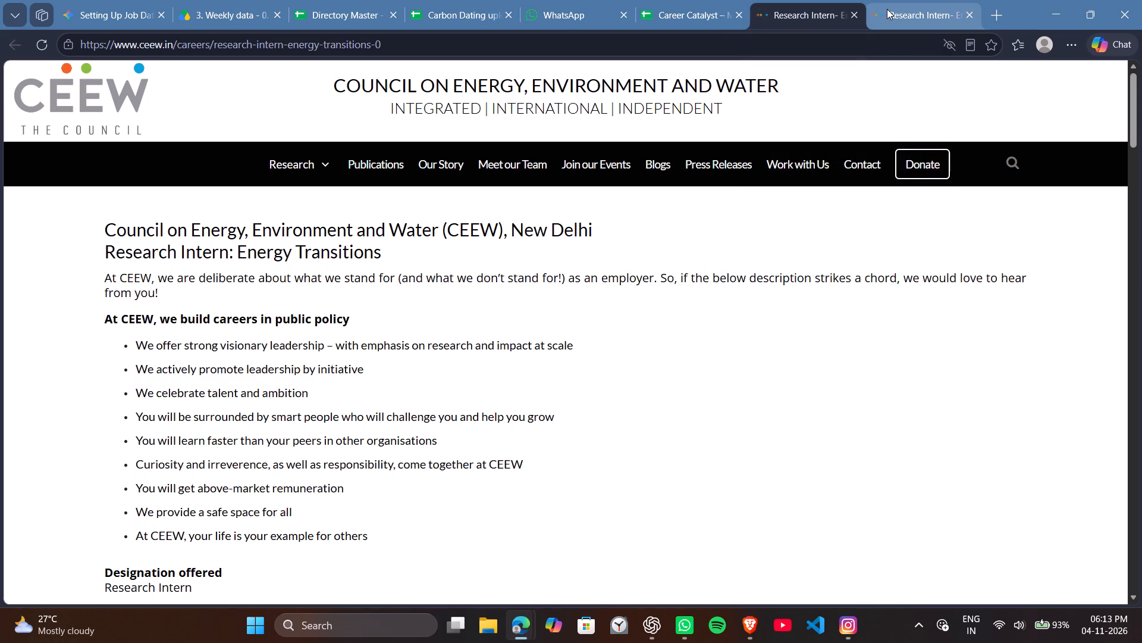
left_click(887, 9)
left_click(836, 0)
left_click(902, 3)
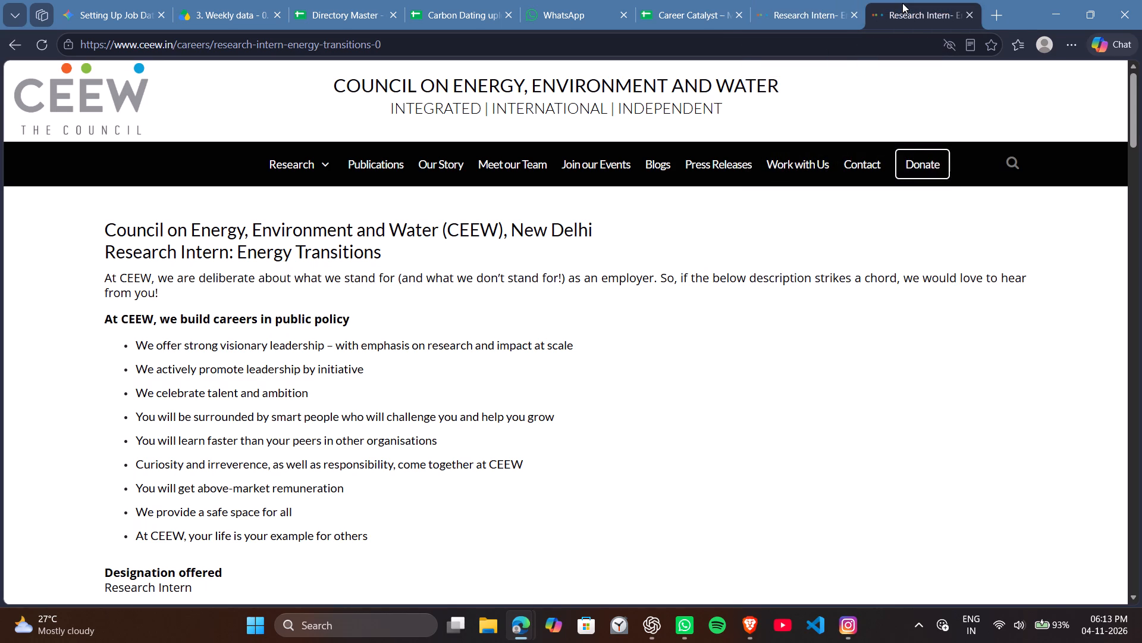
Compare the row 11 CEEW Research Intern listing in This week with the row 90 entry in All uploads.
left_click(679, 11)
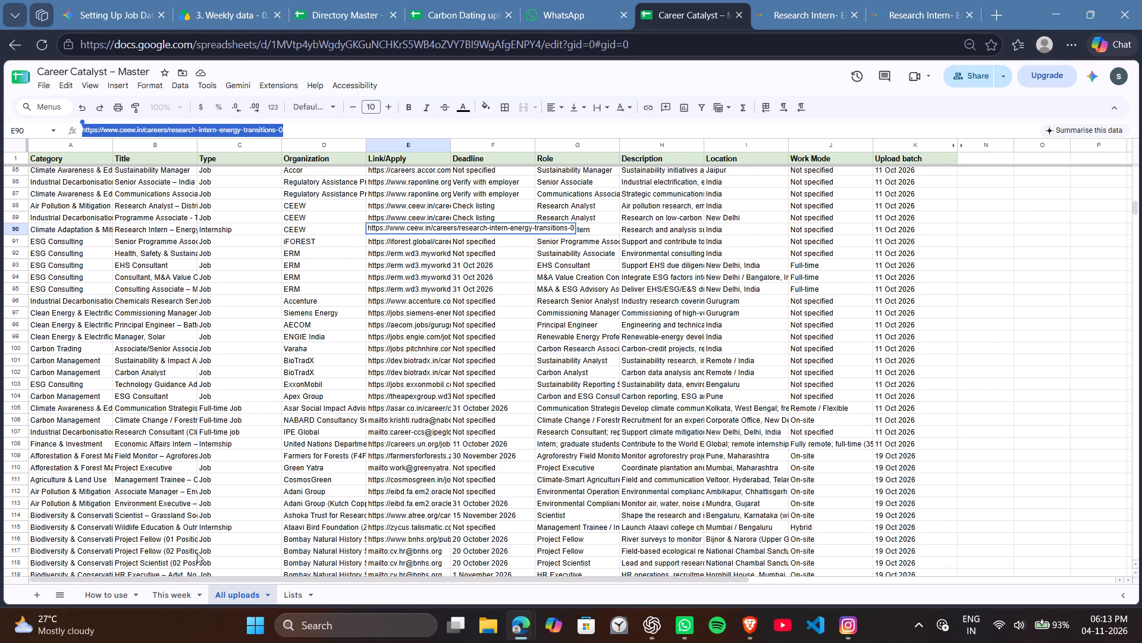
left_click(174, 596)
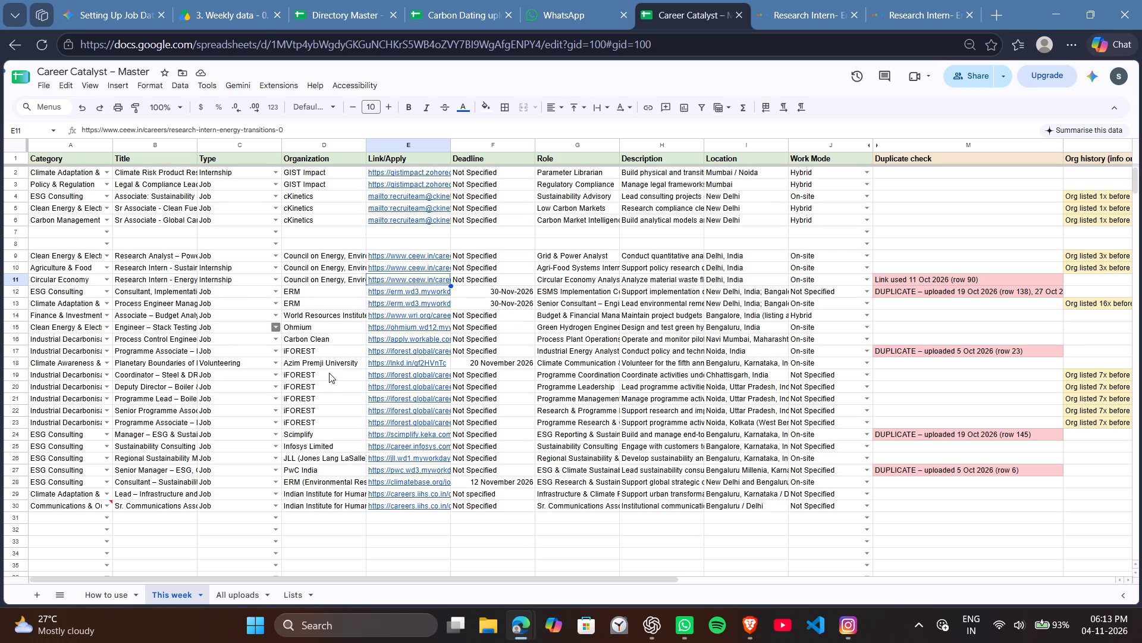
left_click(242, 591)
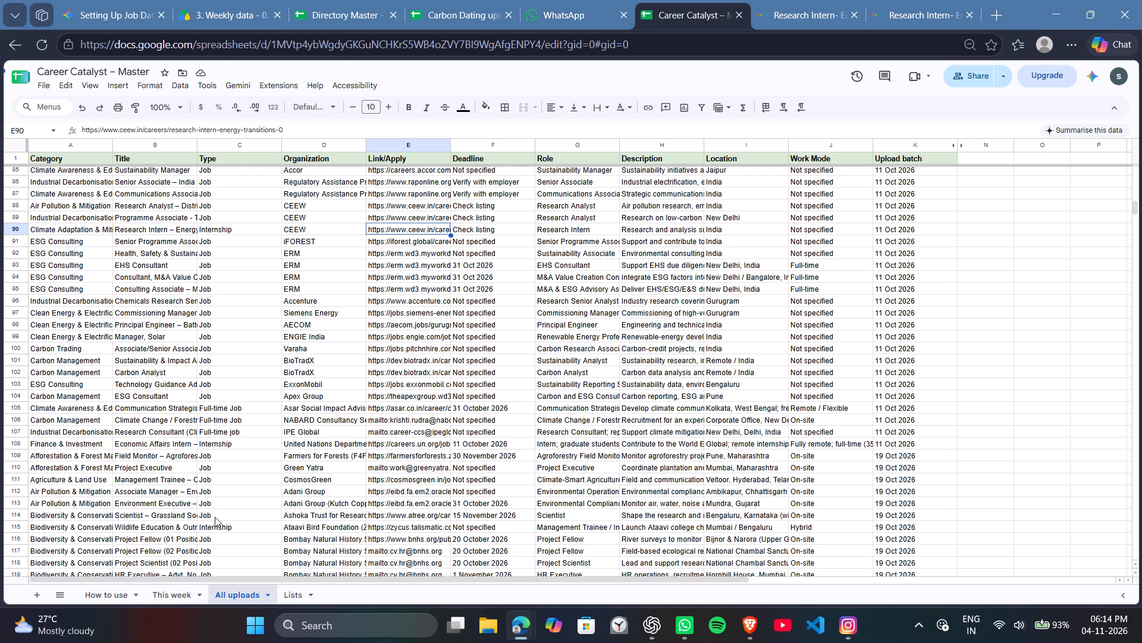
left_click(173, 592)
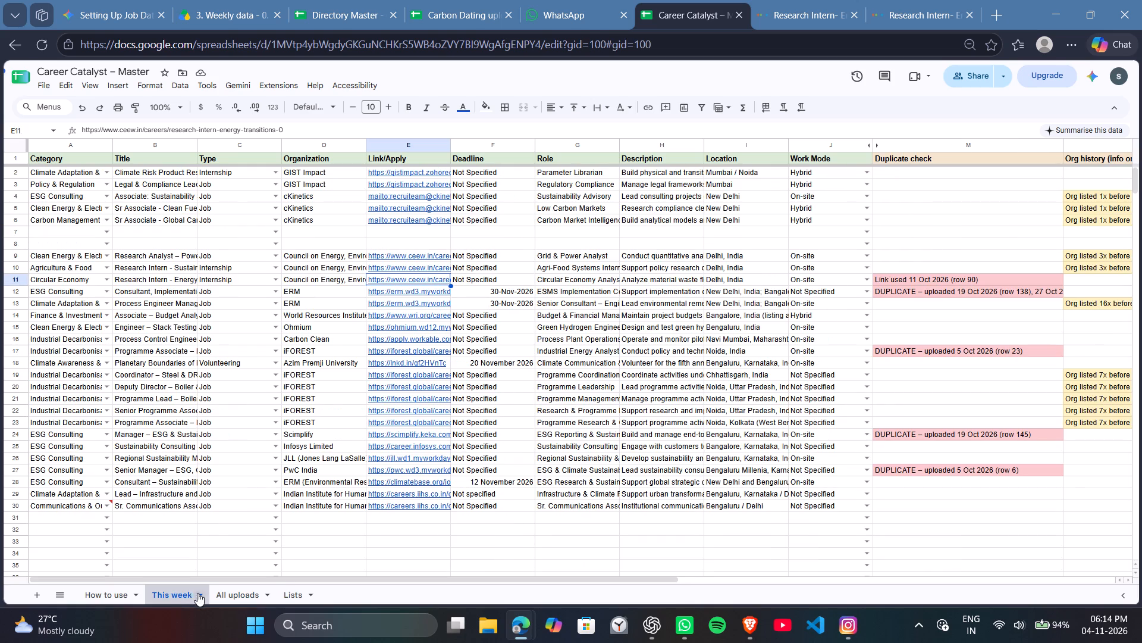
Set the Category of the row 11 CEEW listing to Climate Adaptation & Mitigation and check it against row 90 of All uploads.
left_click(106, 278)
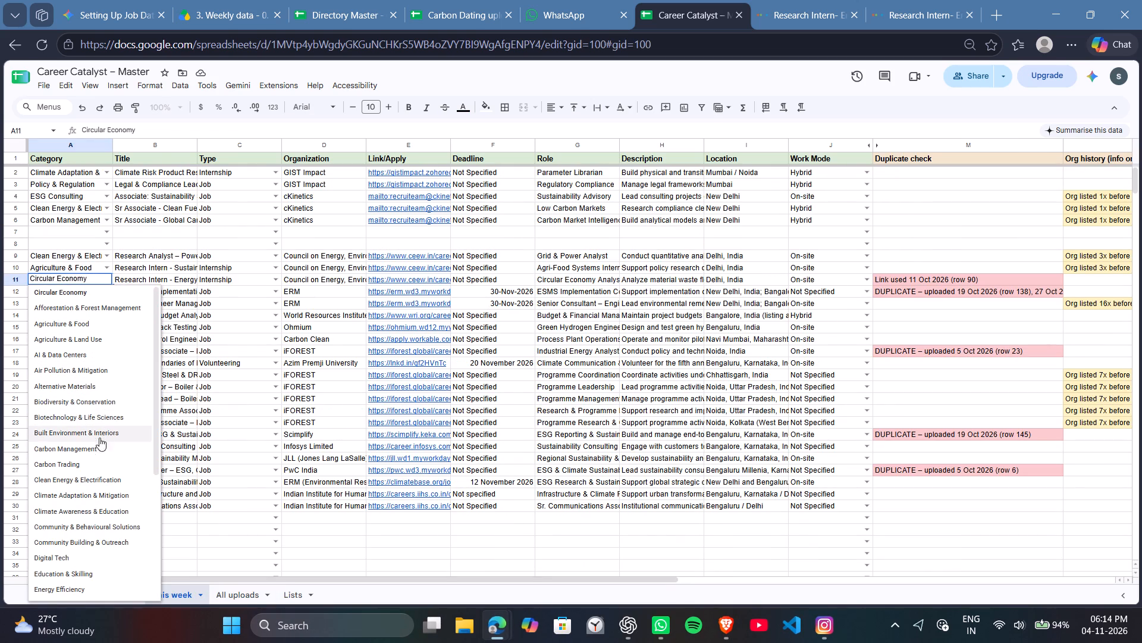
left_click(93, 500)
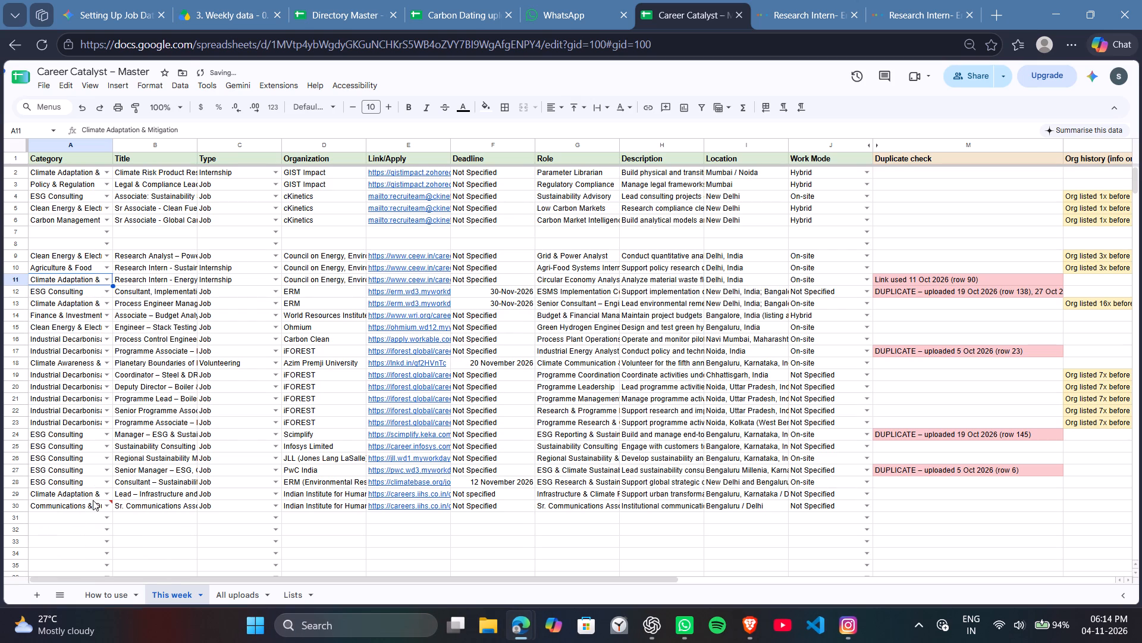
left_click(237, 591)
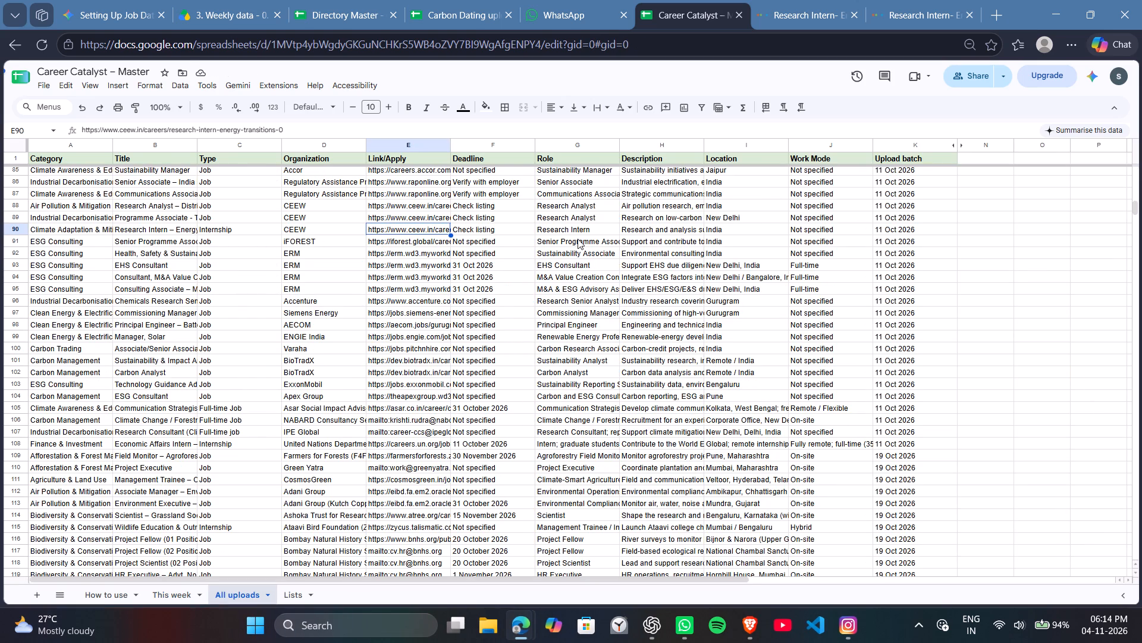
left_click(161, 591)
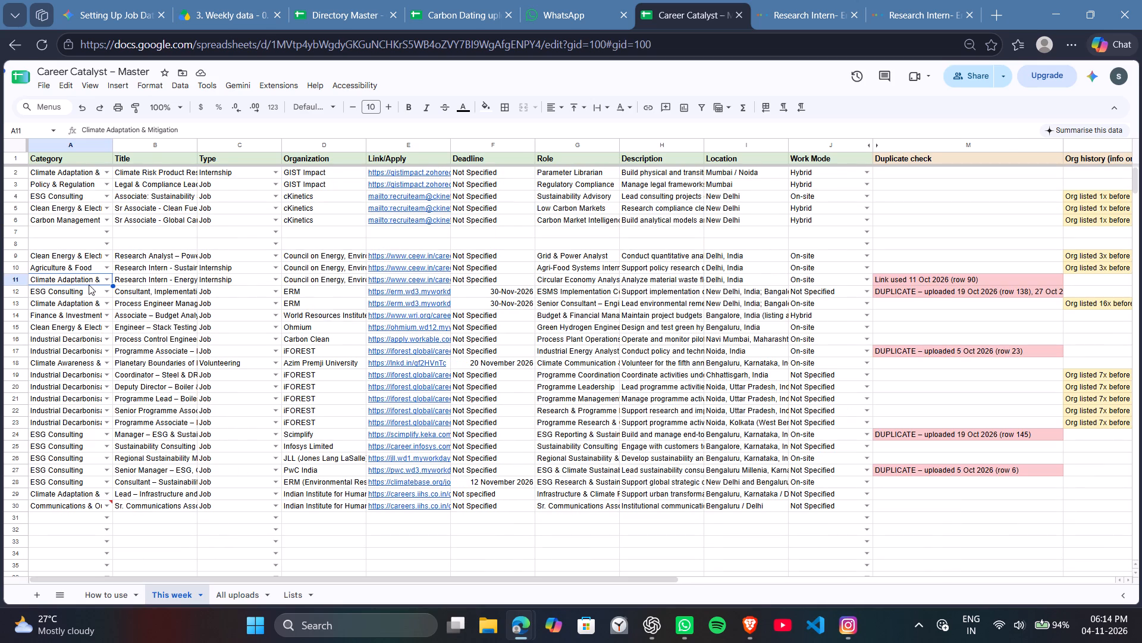
Clear the duplicate CEEW Research Intern listing in row 11 of This week, from Category through Work Mode.
left_click(861, 279)
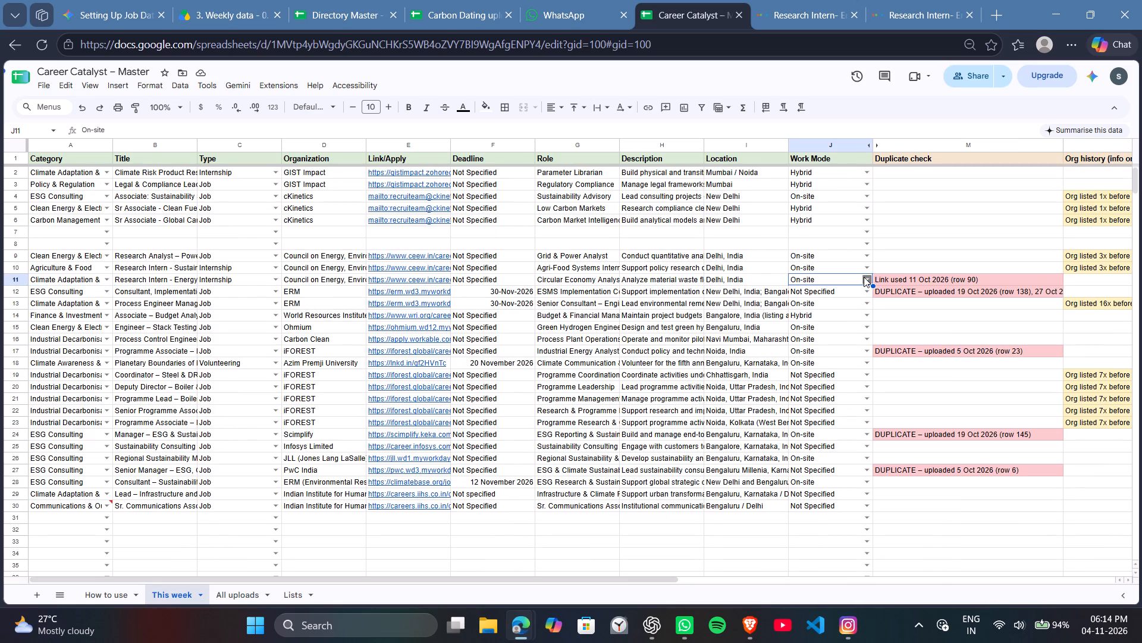
key("shift+Left")
key("shift+Left")
key("shift+Left")
key("shift+Left")
key("shift+Left")
key("shift+Left")
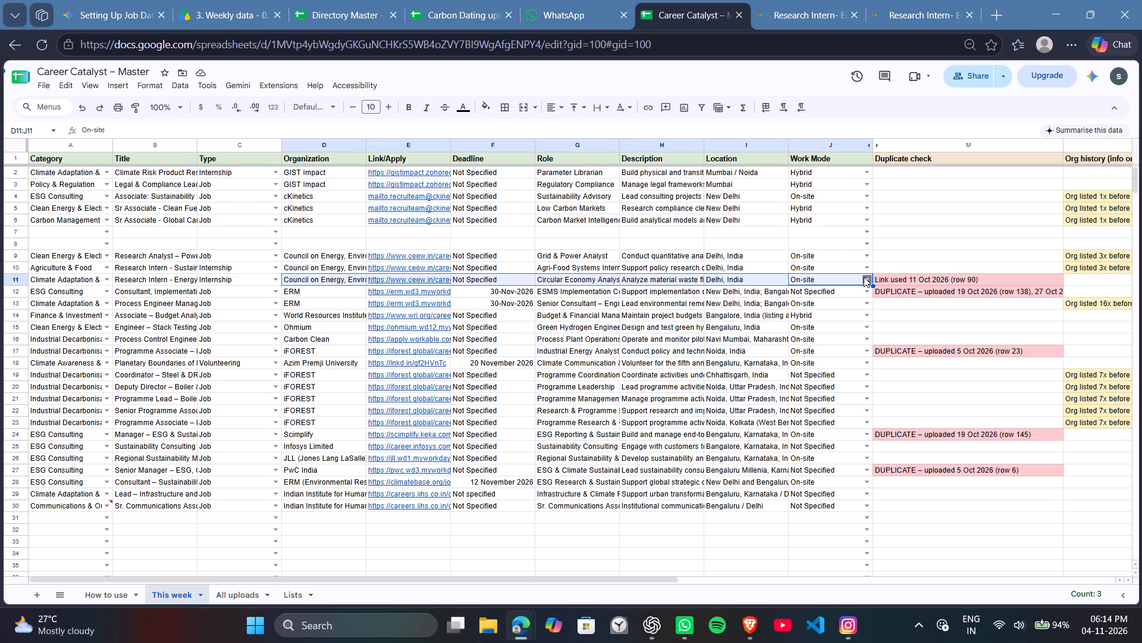
key("shift+Left")
key("shift+Left")
key("shift+Left")
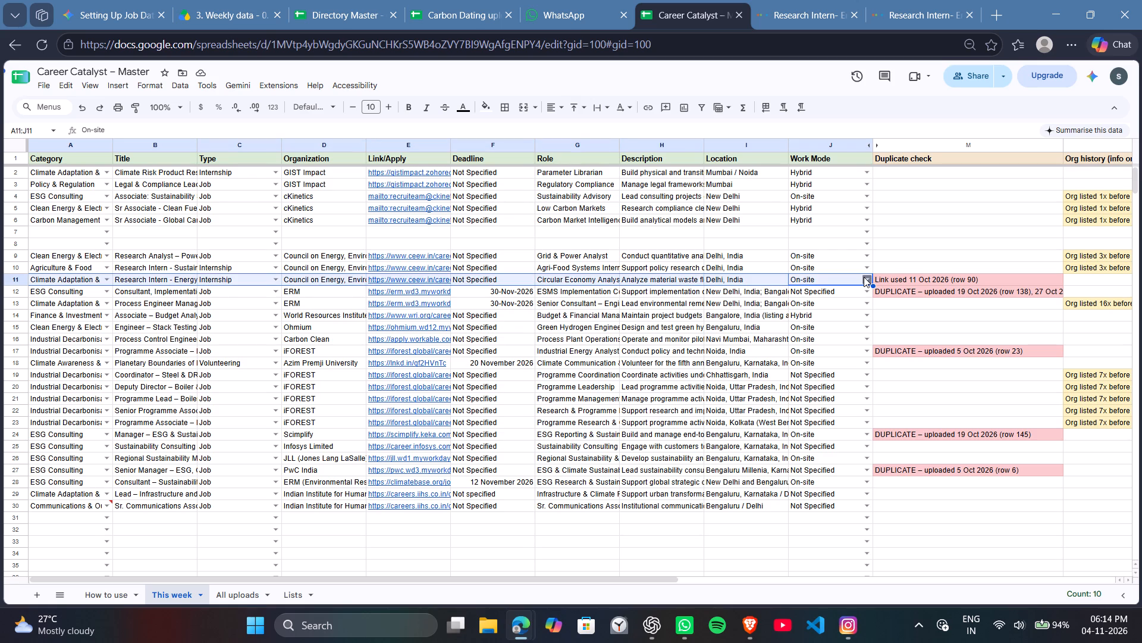
key("Delete")
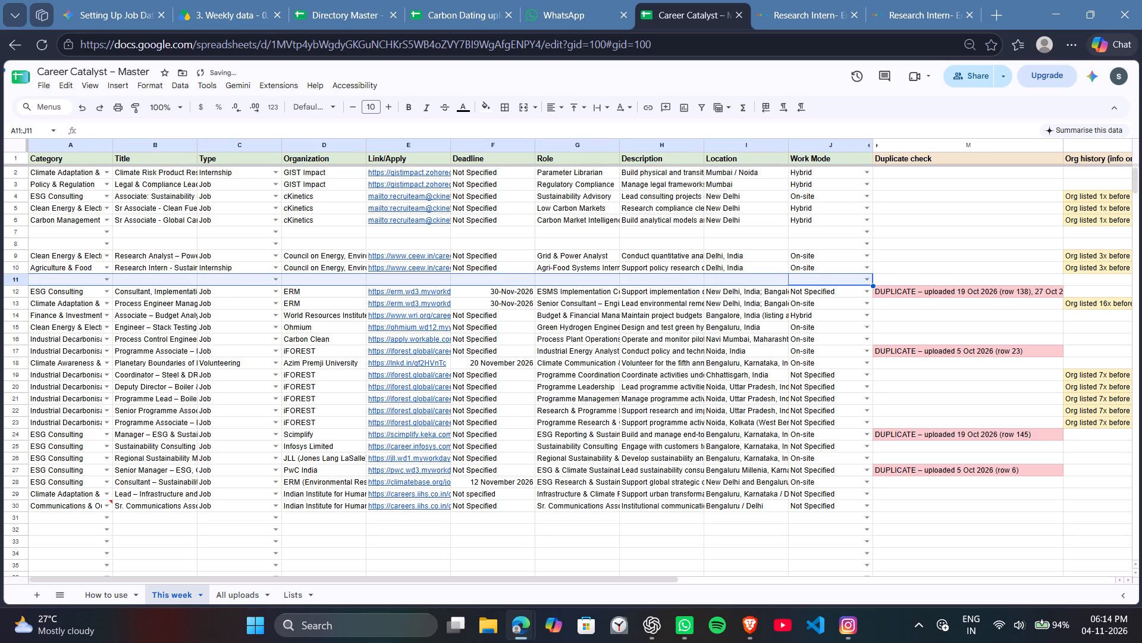
left_click(942, 608)
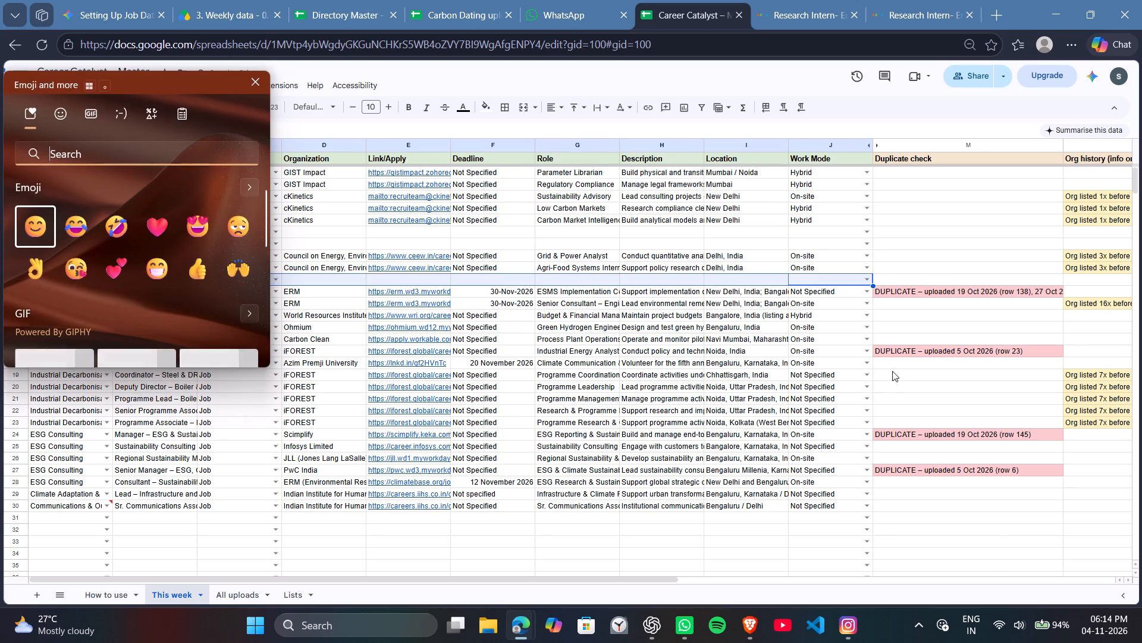
left_click(258, 82)
left_click(920, 522)
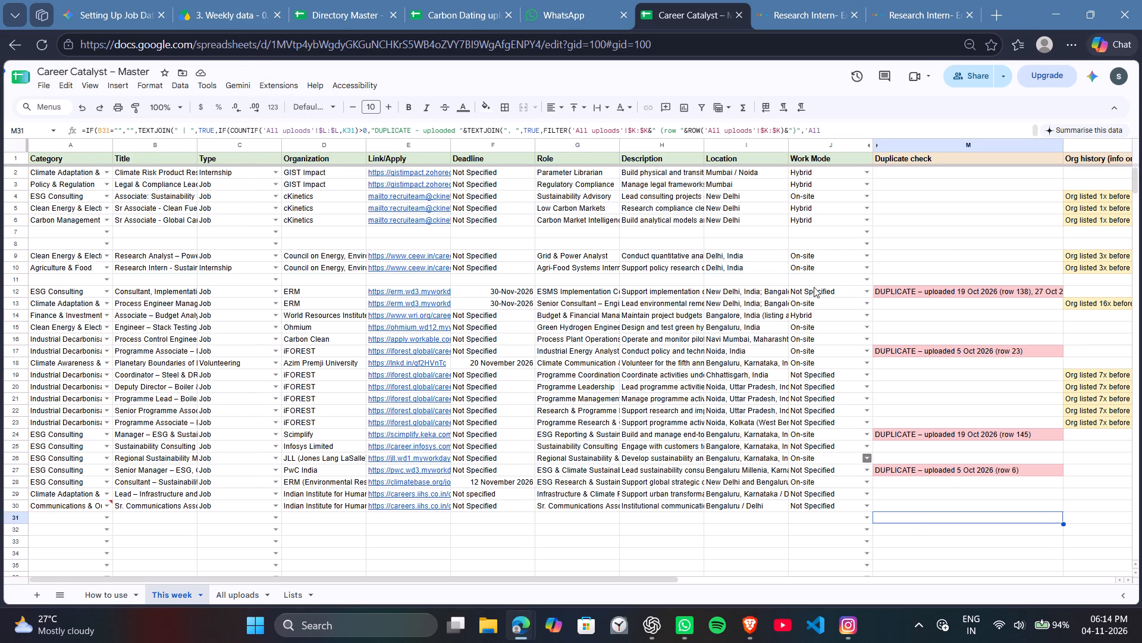
left_click(814, 281)
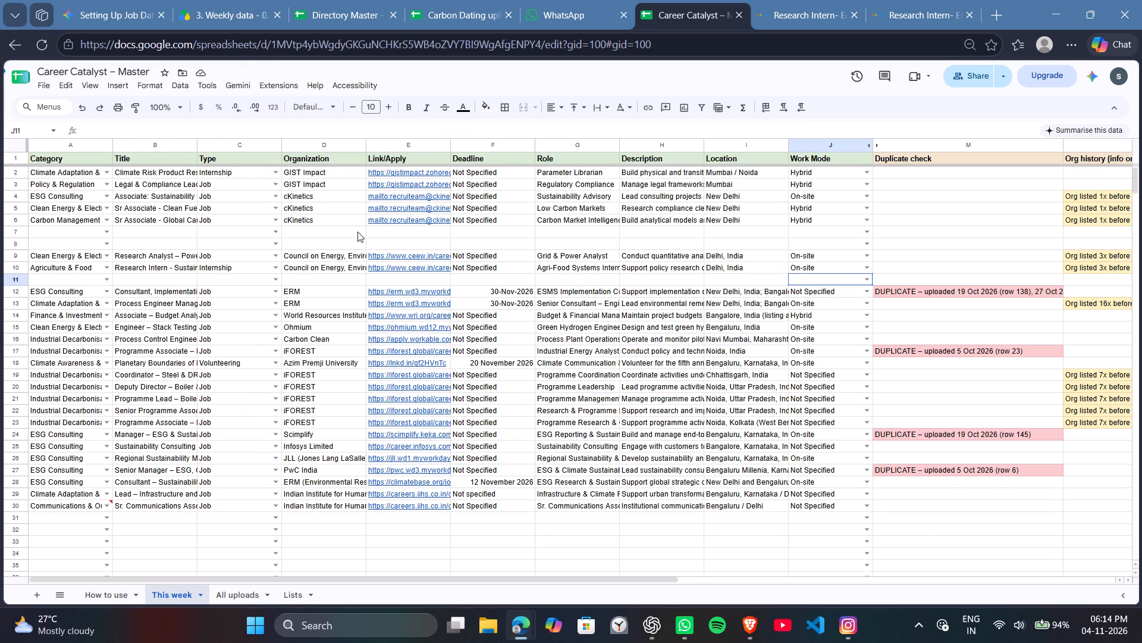
left_click(357, 232)
left_click(1013, 539)
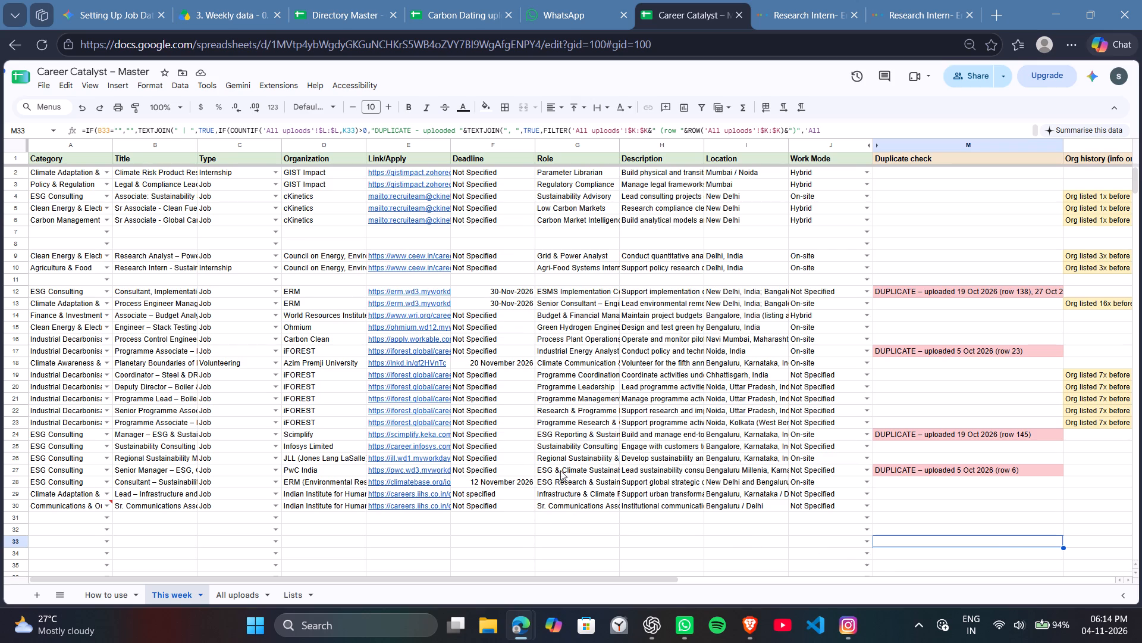
Check the duplicate flag on the row 12 ERM listing in This week against row 138 of All uploads.
left_click(947, 294)
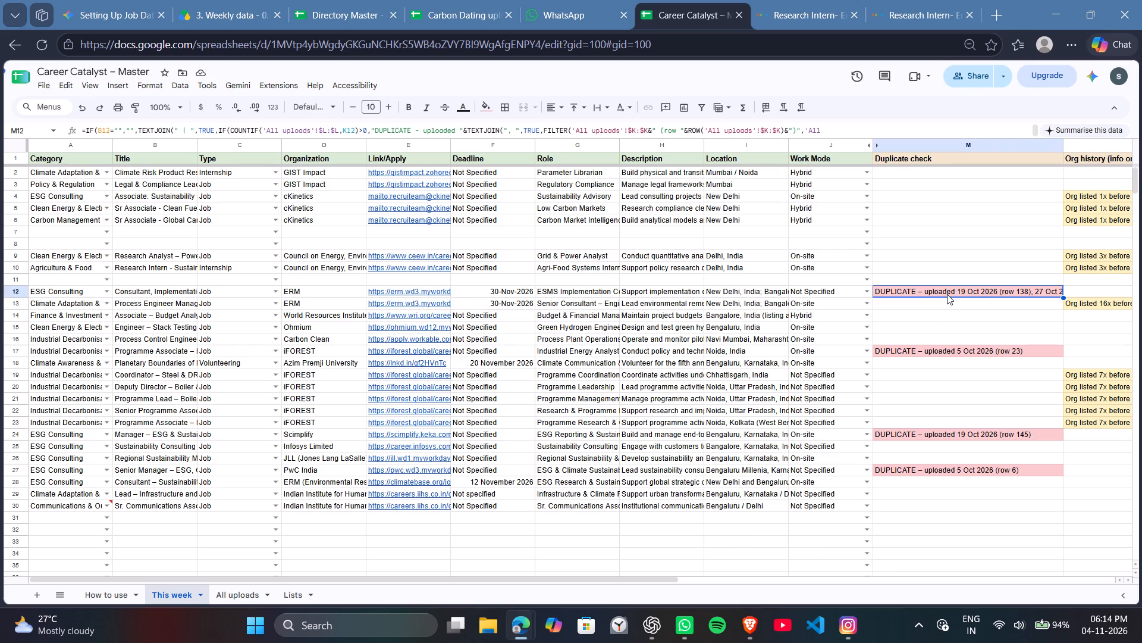
left_click(983, 291)
left_click(235, 594)
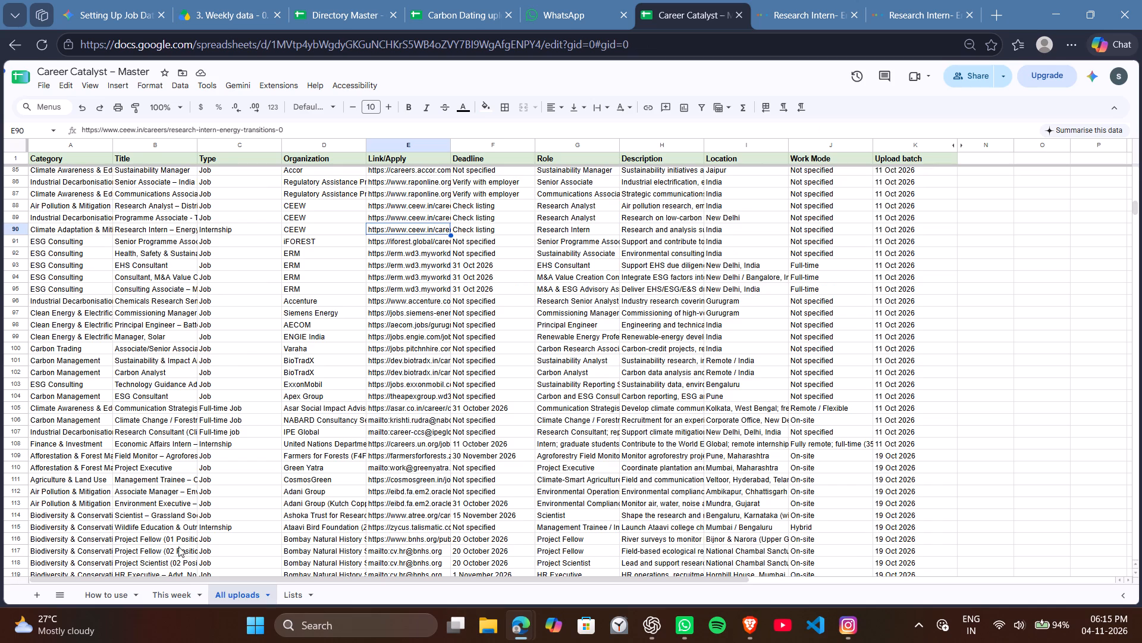
scroll(10, 433, "down", 1)
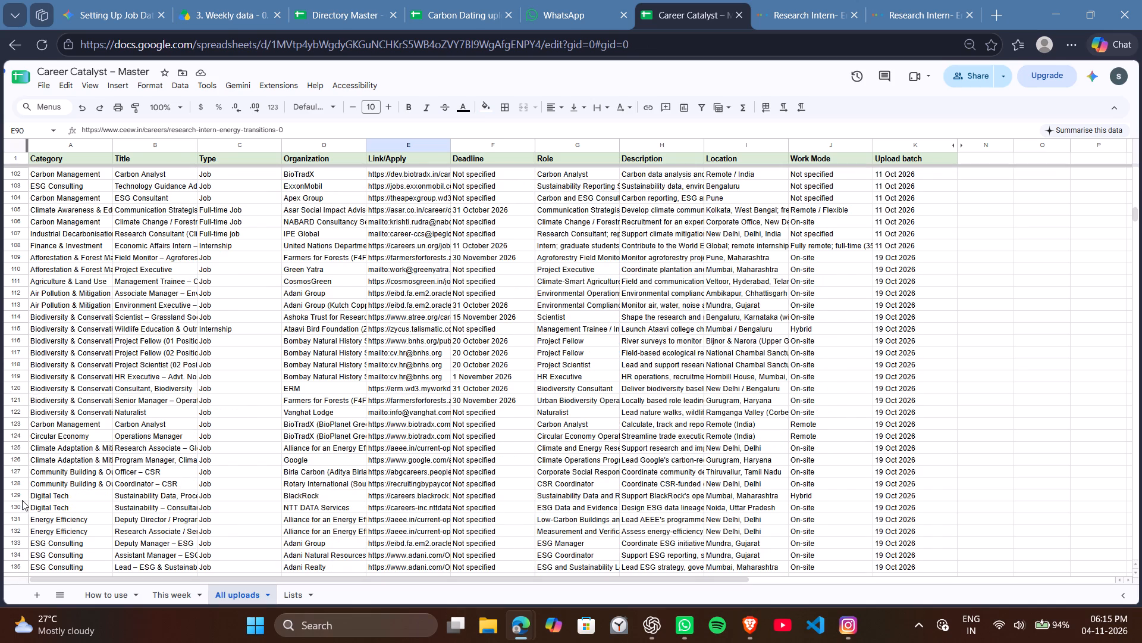
scroll(37, 560, "down", 1)
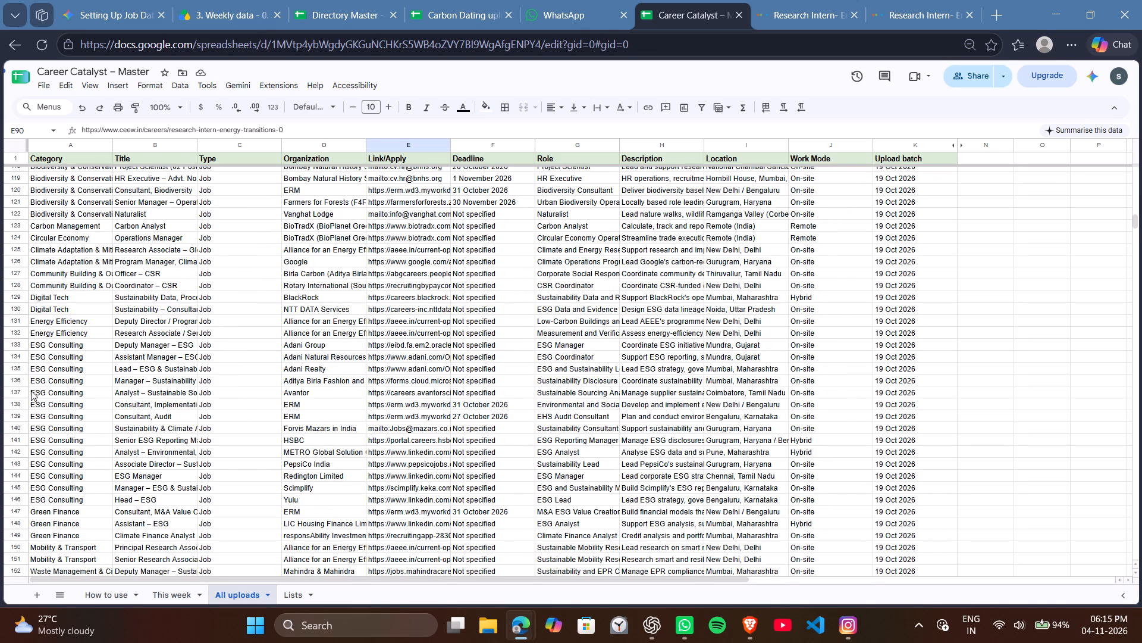
left_click(19, 410)
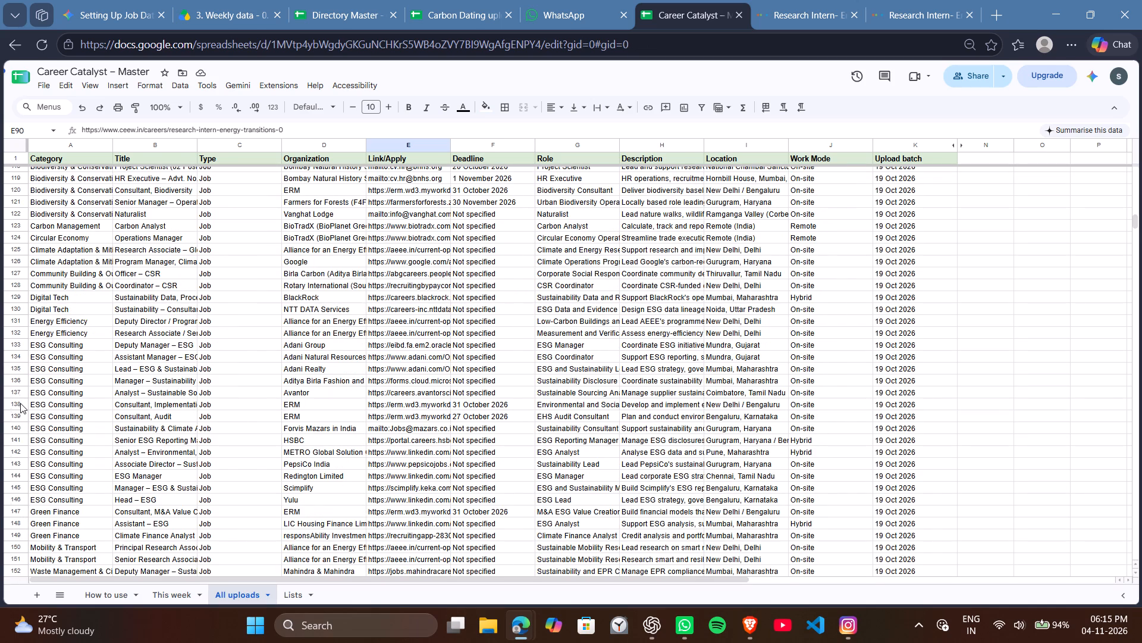
left_click(20, 403)
left_click(159, 594)
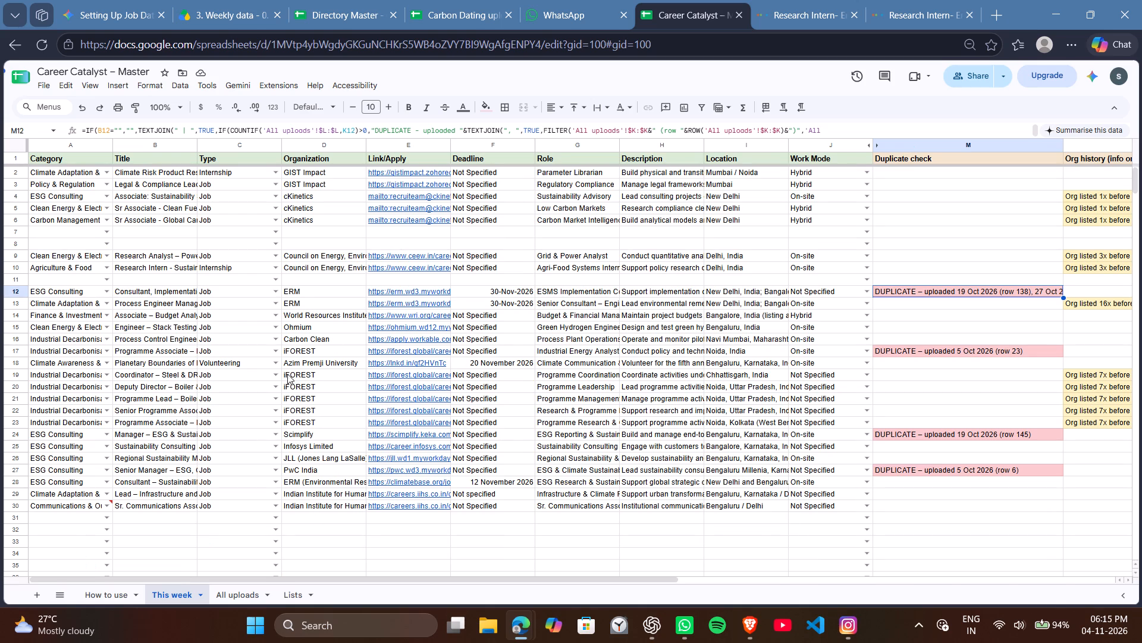
left_click(85, 293)
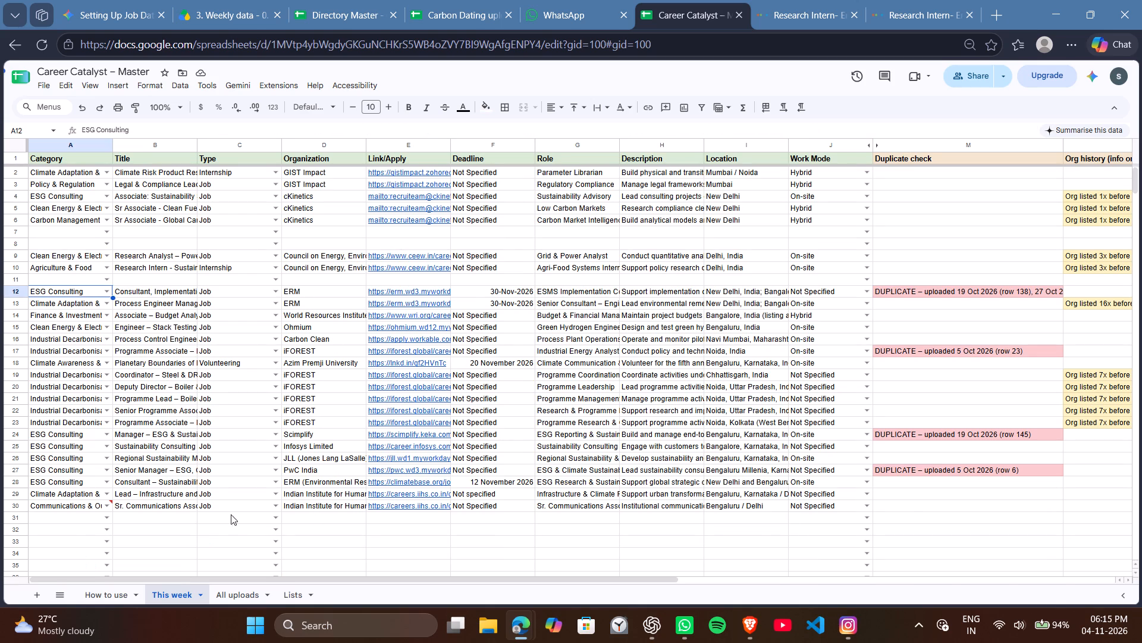
Copy the link of the ERM Consultant, Implementation of ESMS entry in row 138 of All uploads.
left_click(230, 593)
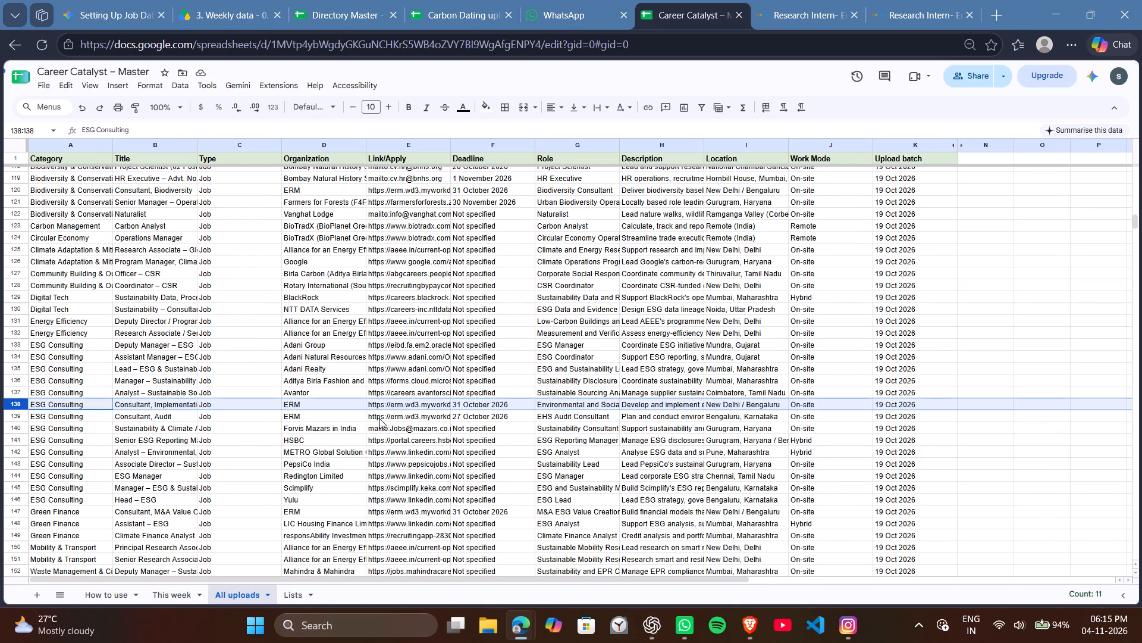
left_click(417, 403)
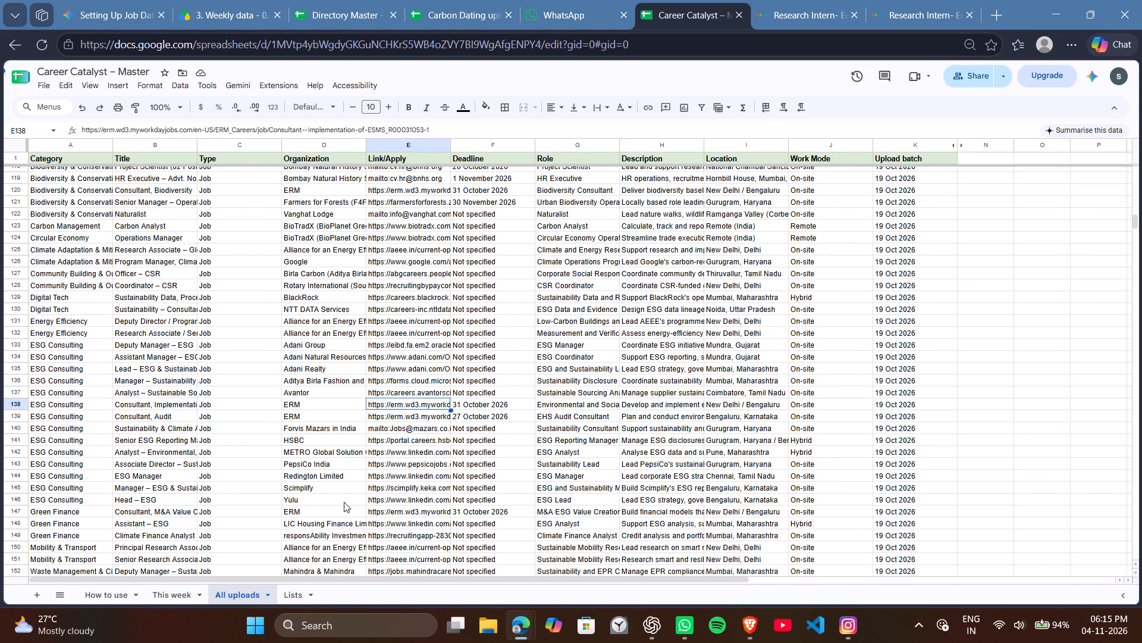
left_click_drag(437, 142, 429, 139)
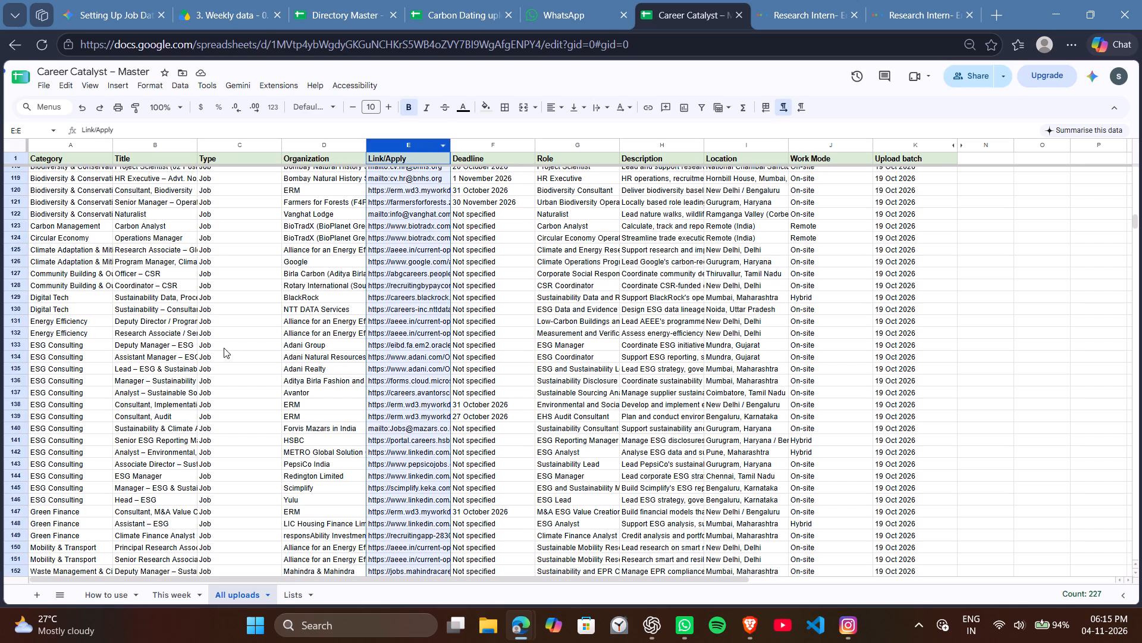
left_click(18, 407)
left_click(18, 398)
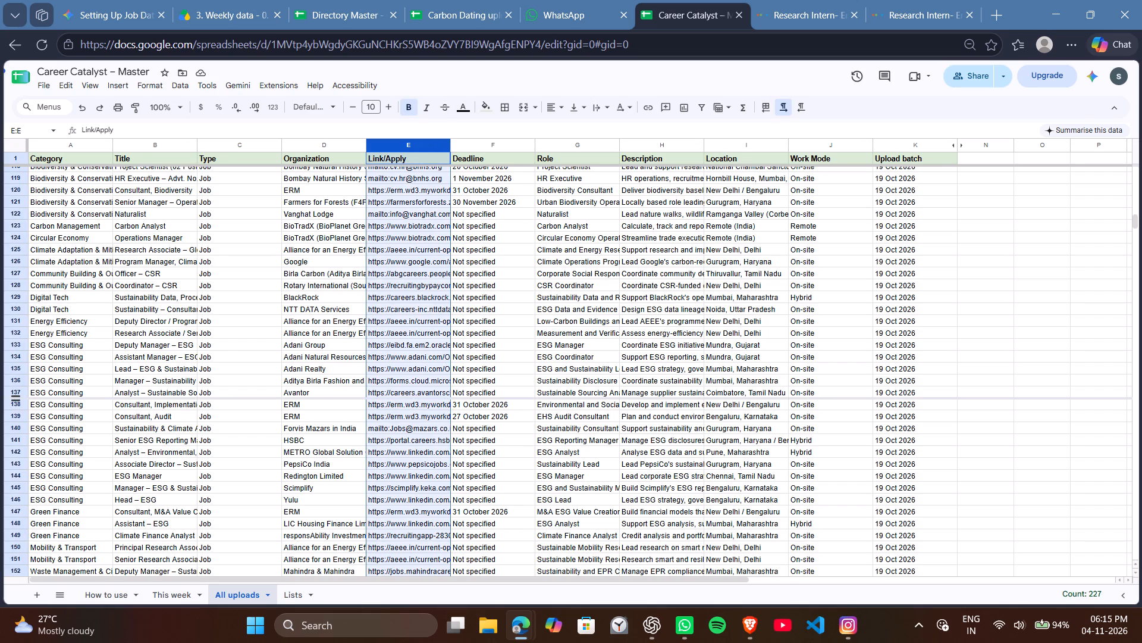
left_click(17, 402)
left_click(426, 407)
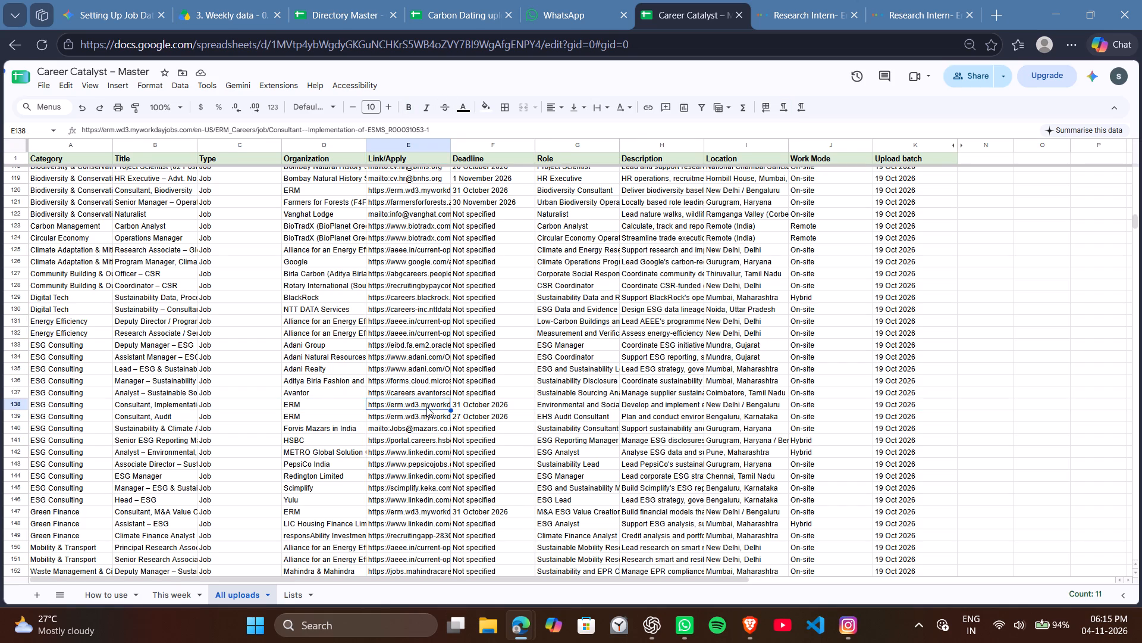
left_click_drag(441, 128, 48, 130)
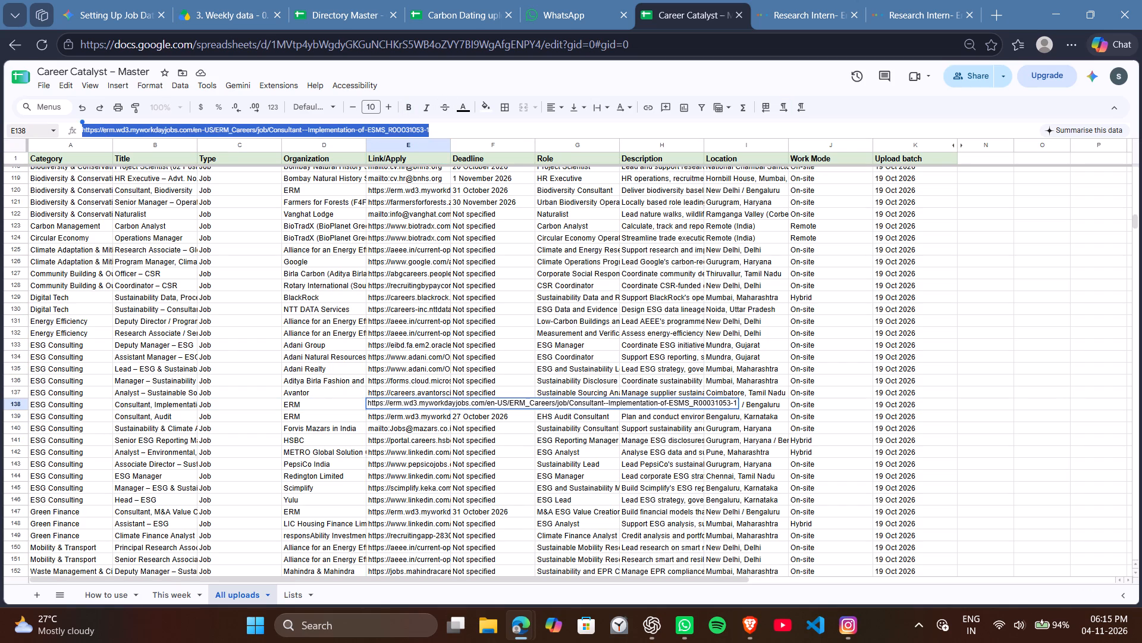
key("ctrl+c")
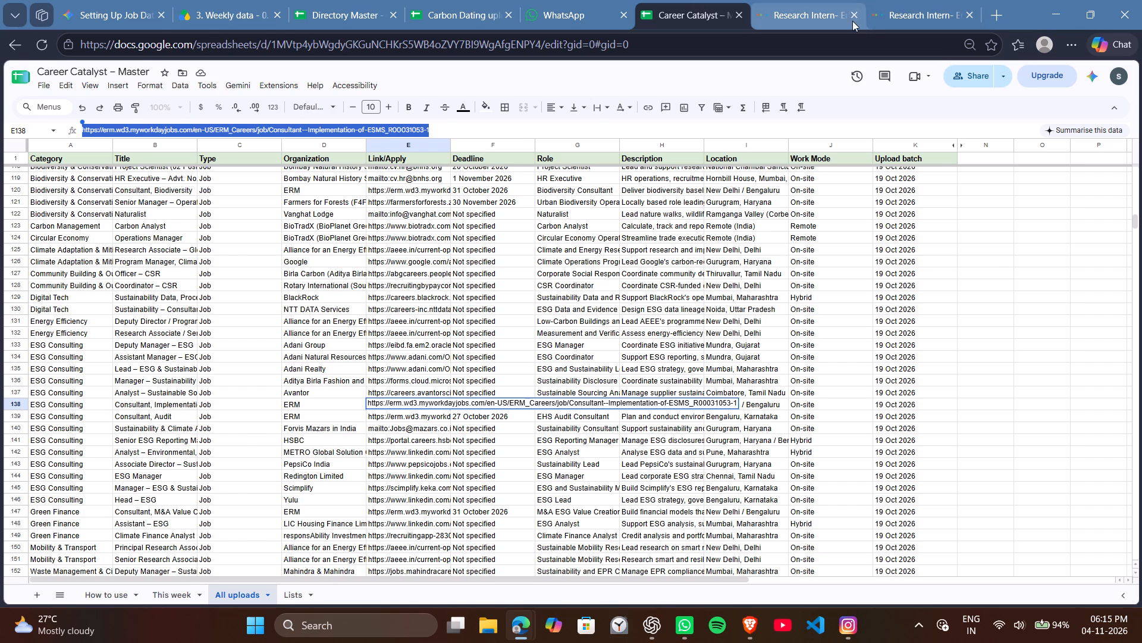
Close the two CEEW Research Intern posting pages.
left_click(852, 21)
double_click(857, 14)
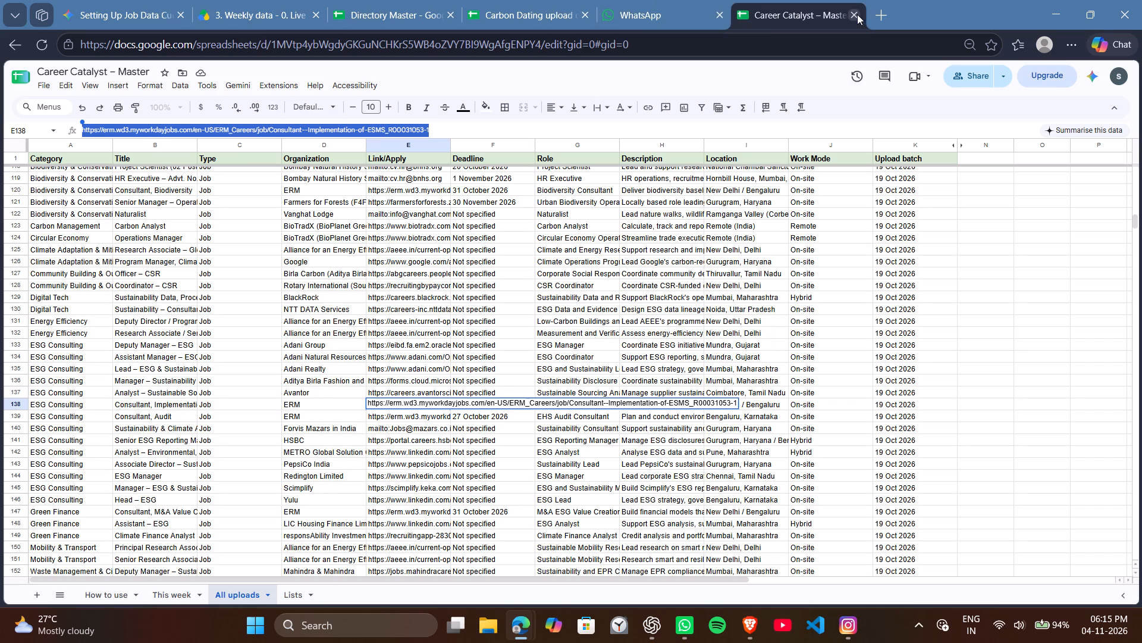
Open the copied ERM link in a new browser tab and examine the Consultant, Implementation of ESMS posting.
left_click(876, 18)
left_click(876, 45)
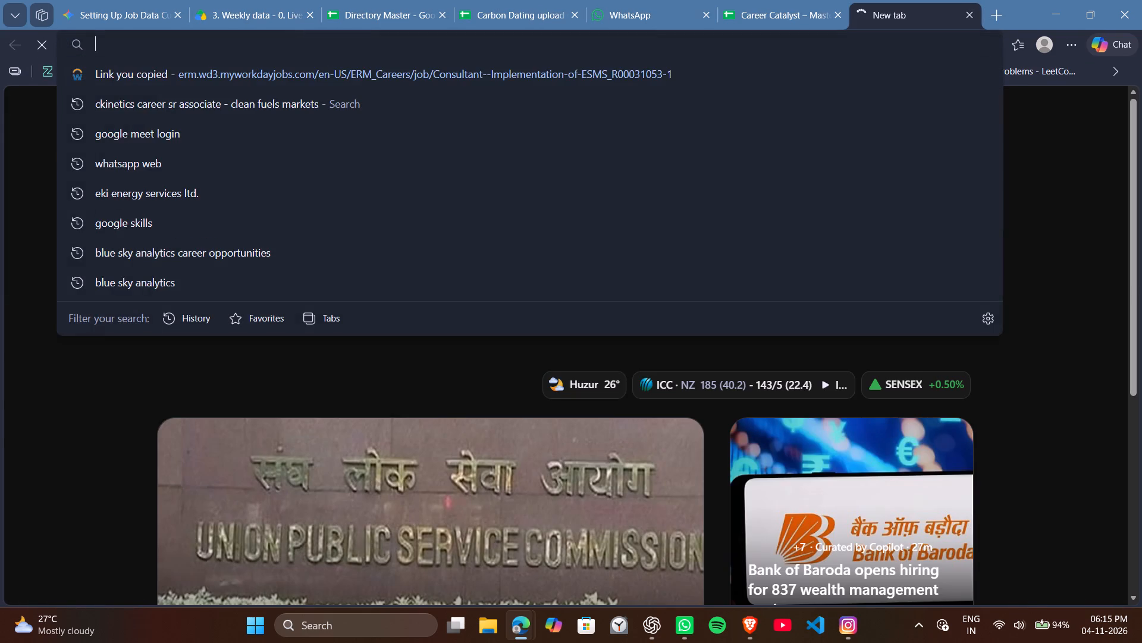
key("ctrl+v")
key("Return")
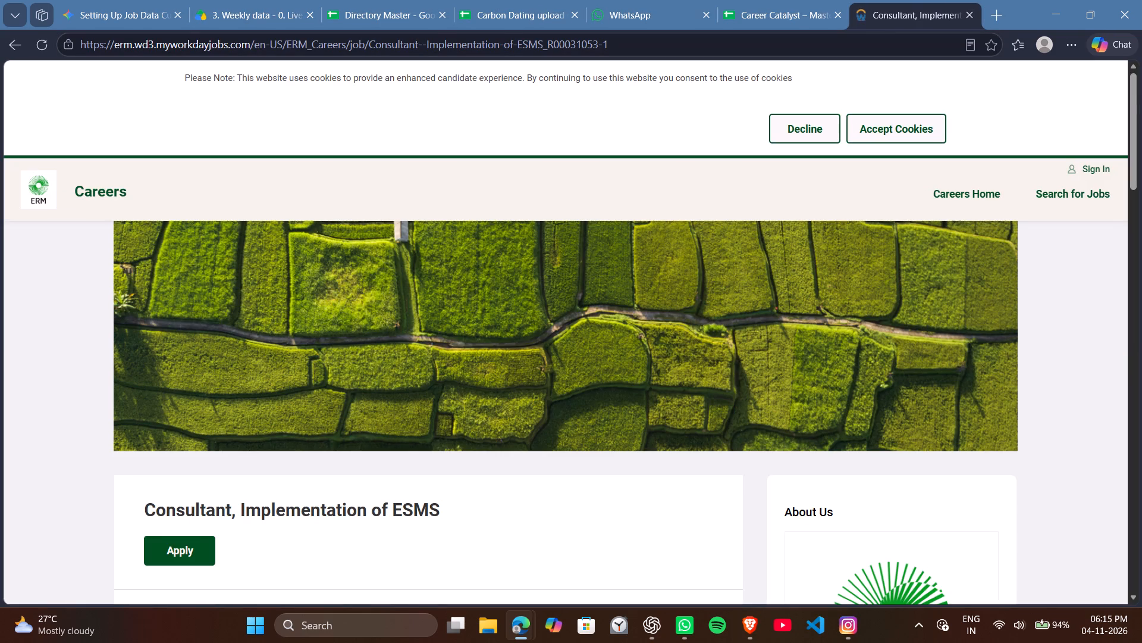
scroll(861, 98, "down", 2)
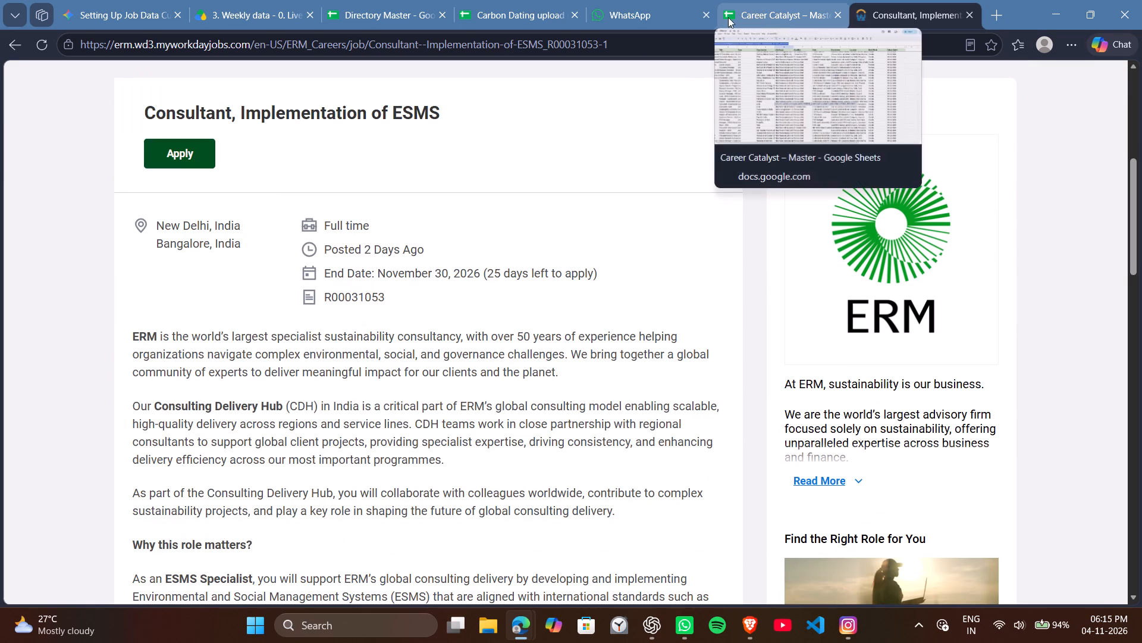
Open the link of the row 12 ERM listing from This week for comparison with the earlier upload's posting.
left_click(770, 0)
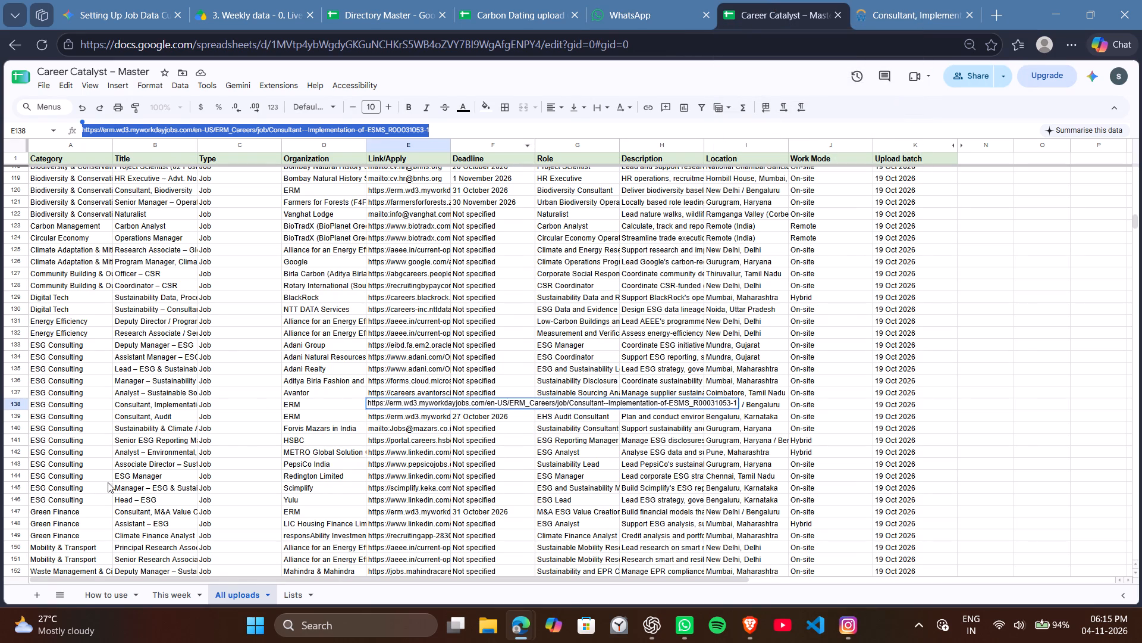
left_click(165, 592)
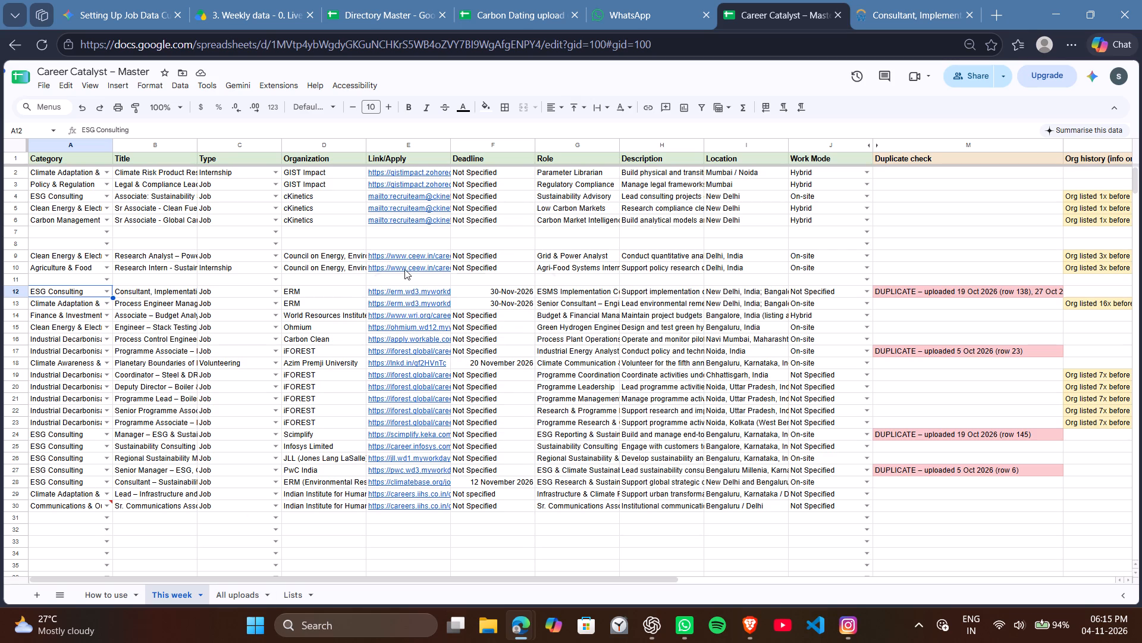
left_click(398, 292)
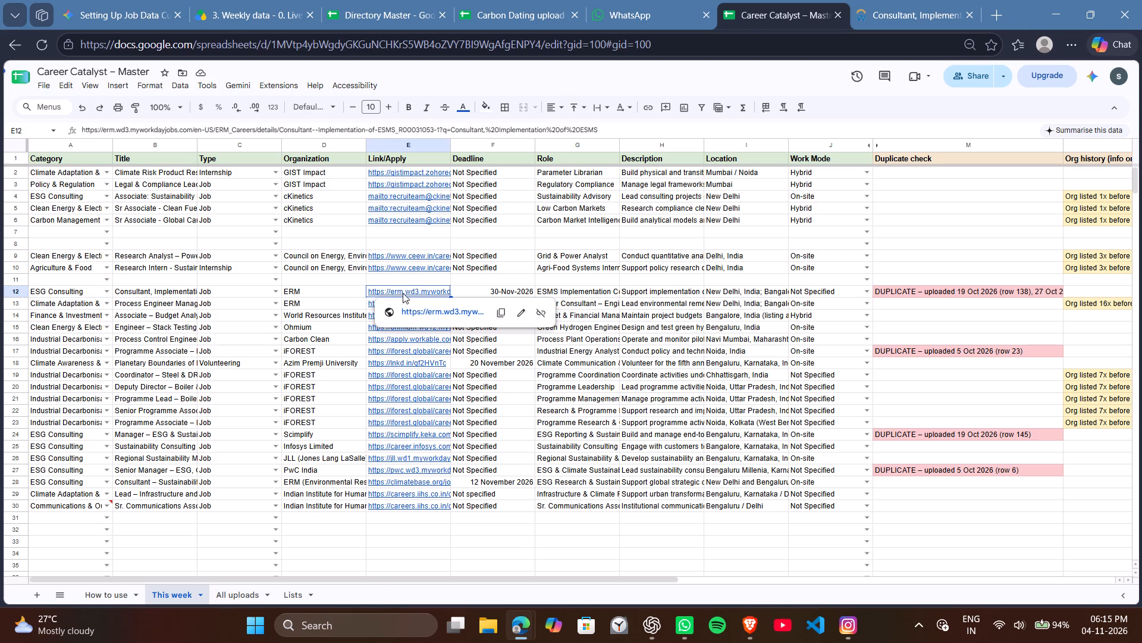
left_click(413, 313)
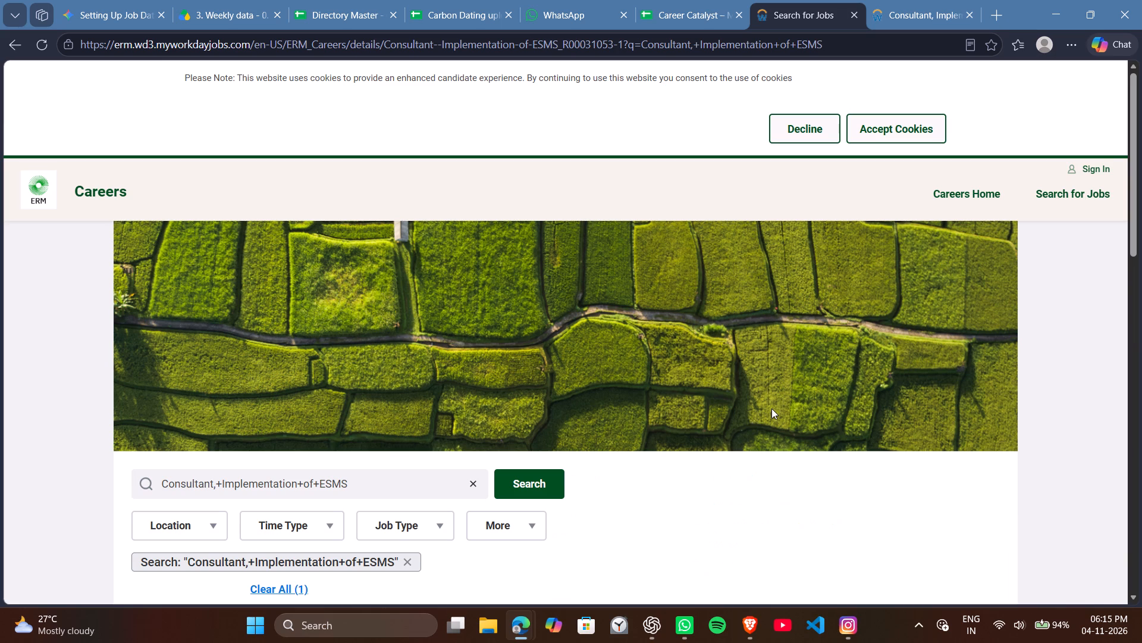
Compare the two ERM Consultant, Implementation of ESMS posting pages, checking requisition number, locations and dates.
scroll(771, 408, "down", 1)
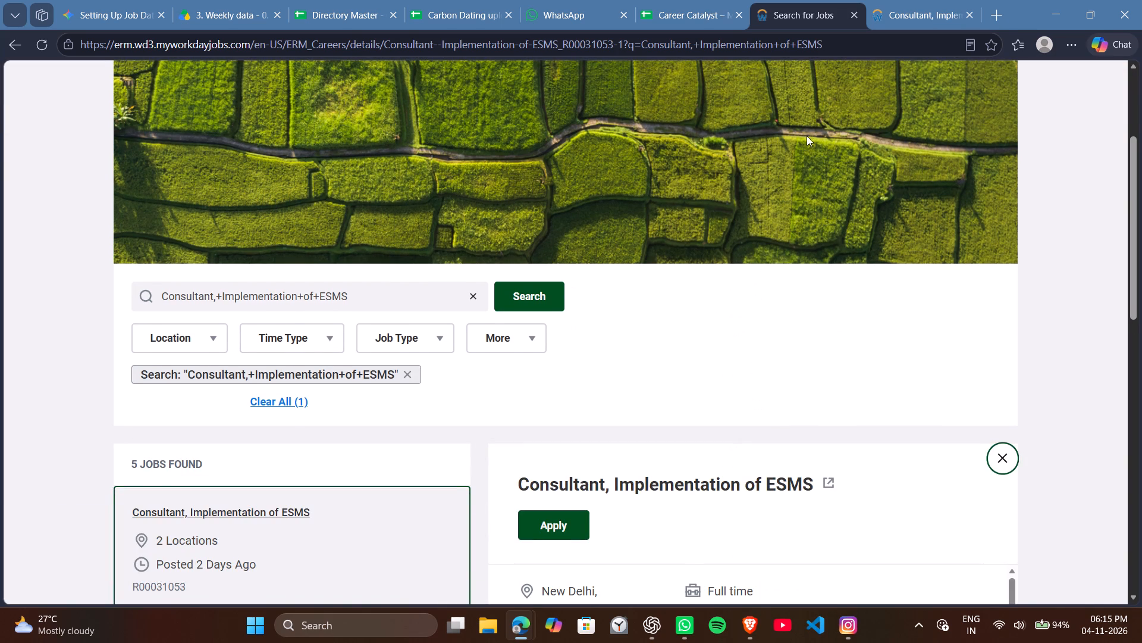
left_click(892, 0)
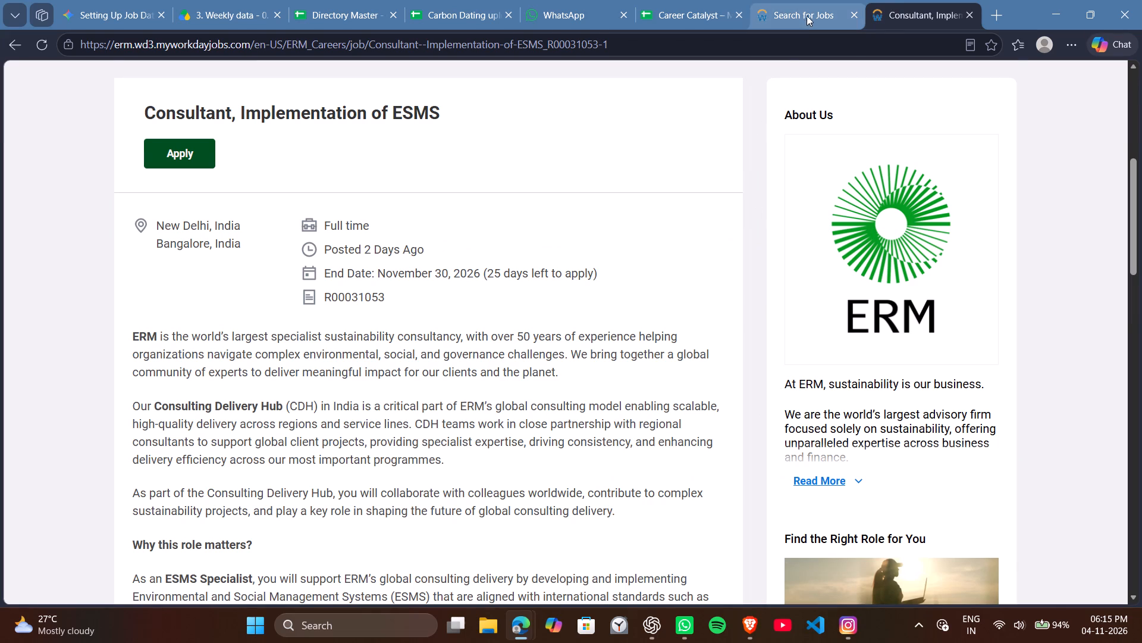
left_click(805, 14)
scroll(823, 321, "down", 1)
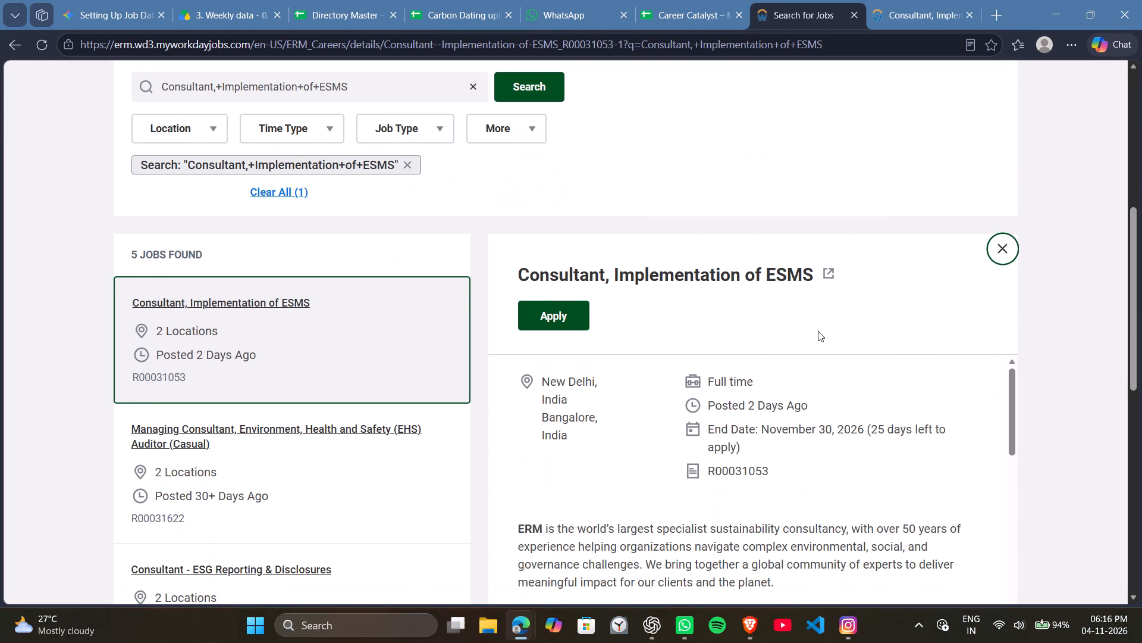
left_click(916, 0)
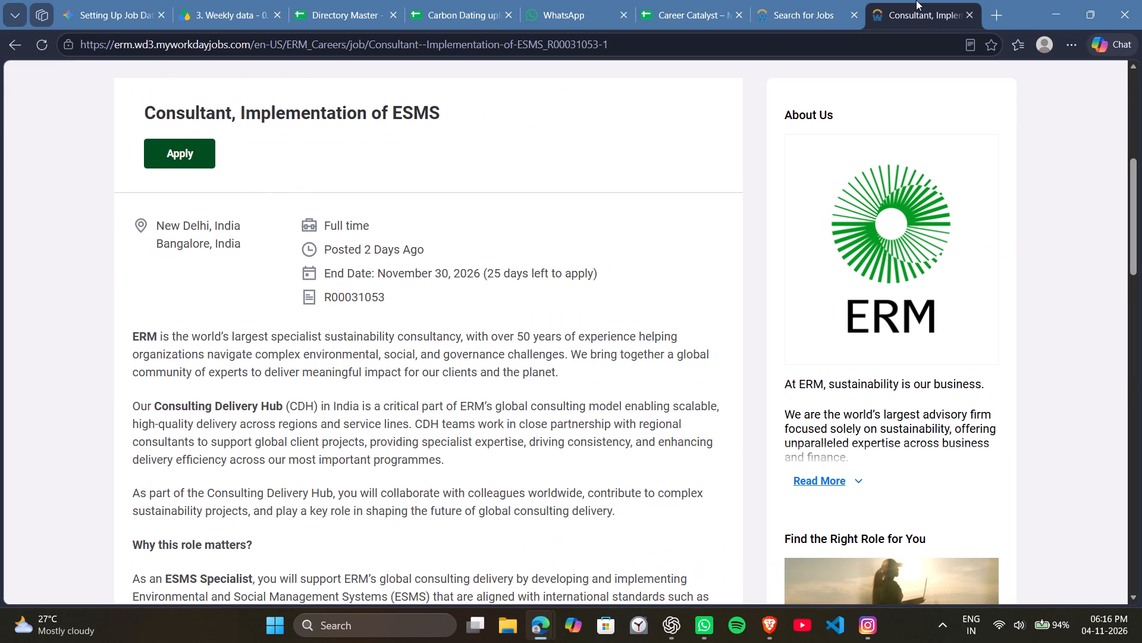
left_click(767, 0)
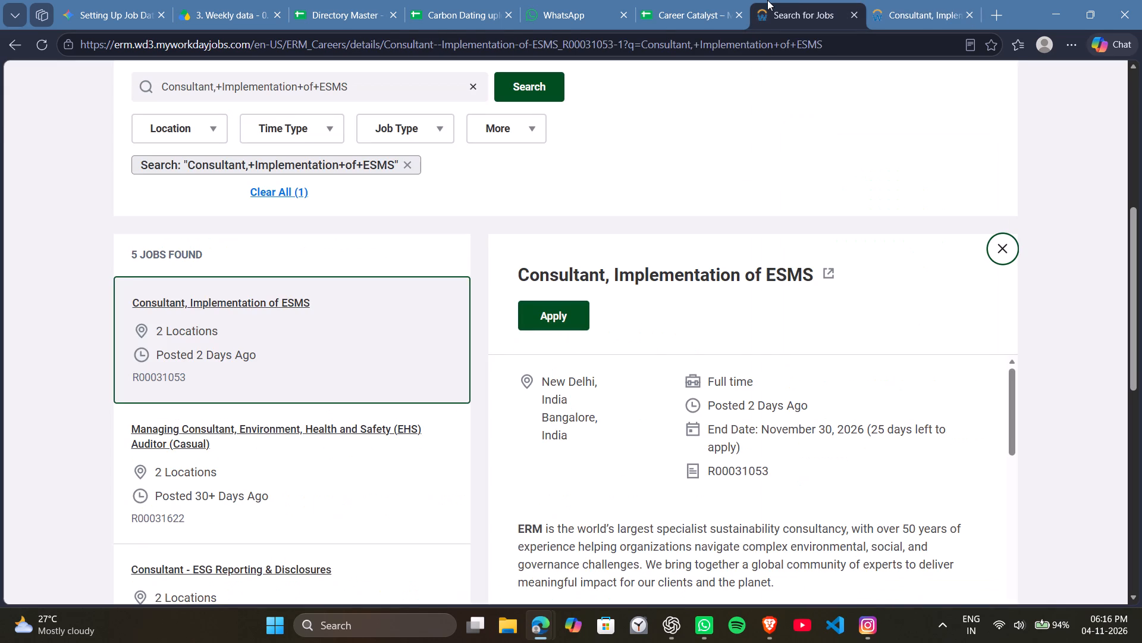
left_click(879, 10)
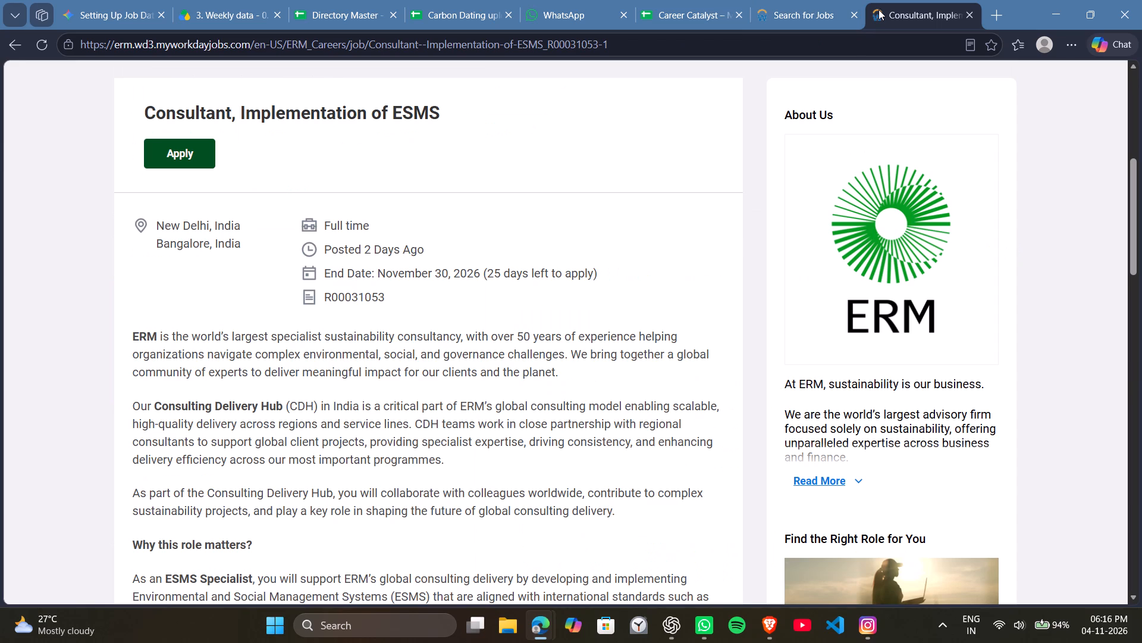
scroll(598, 257, "up", 3)
scroll(598, 257, "down", 3)
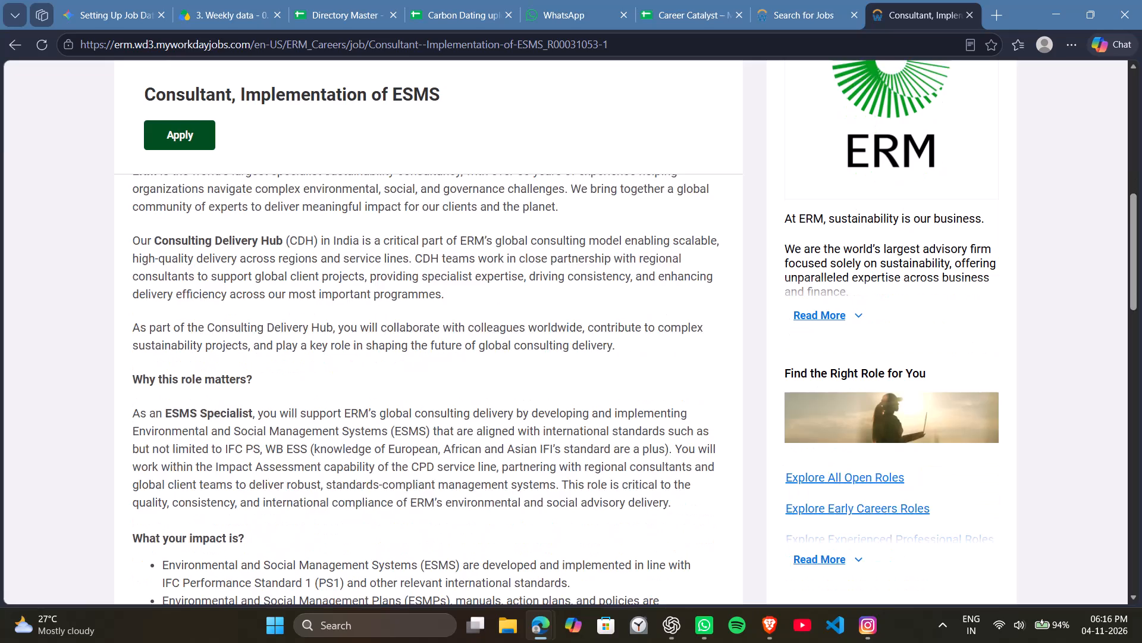
scroll(600, 260, "up", 3)
scroll(600, 260, "down", 1)
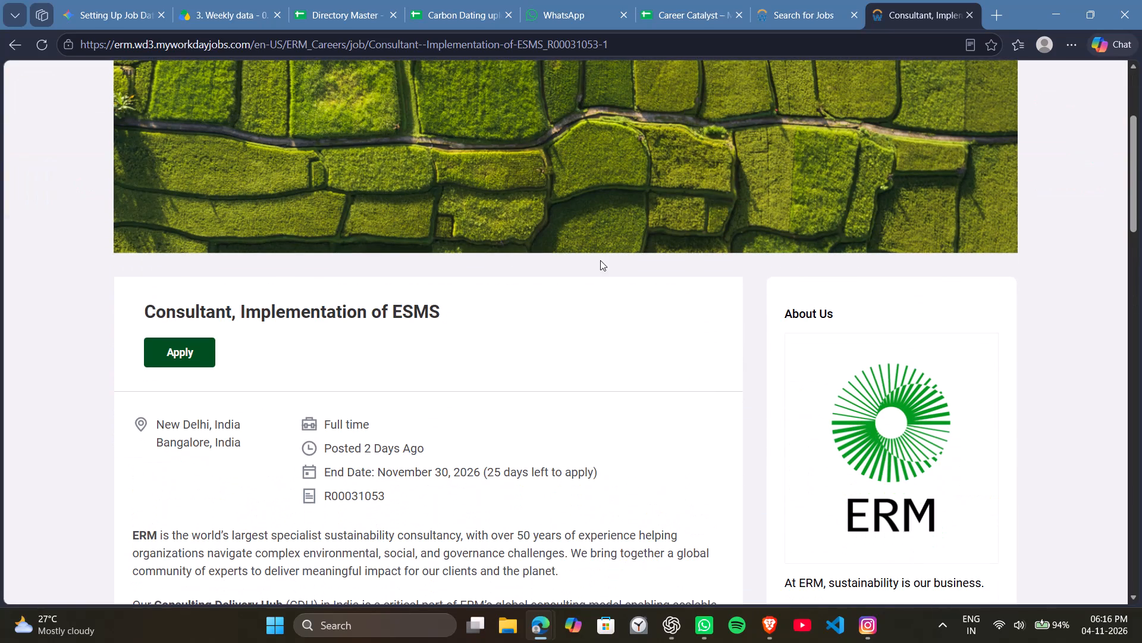
left_click(774, 5)
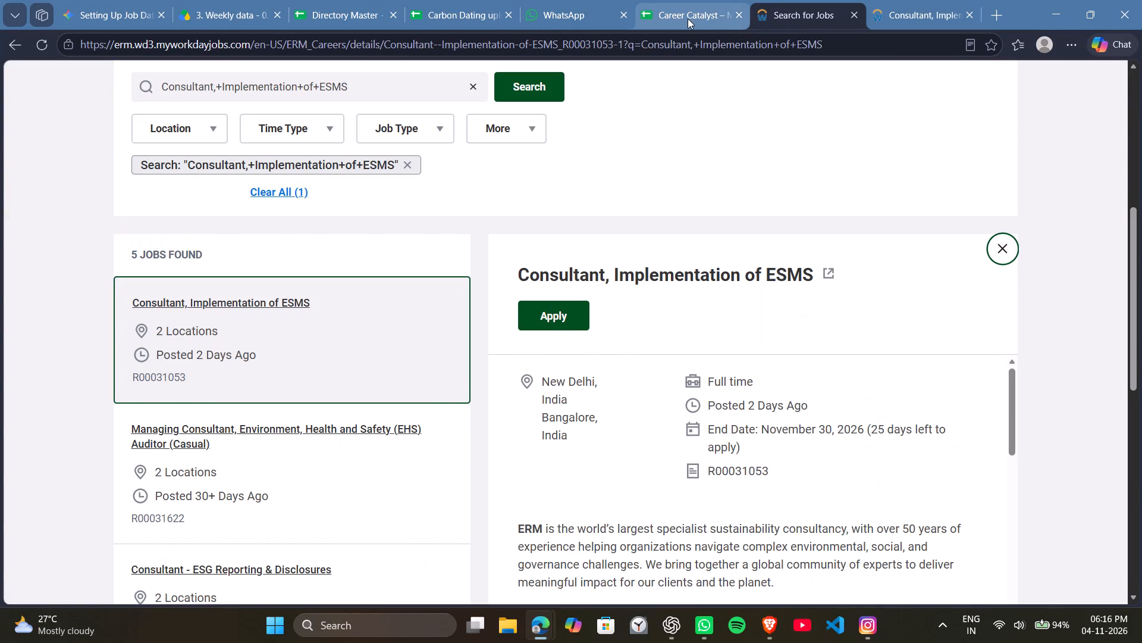
Clear the duplicate ERM Consultant, Implementation of ESMS listing from Category through Work Mode in row 12 of This week.
left_click(686, 18)
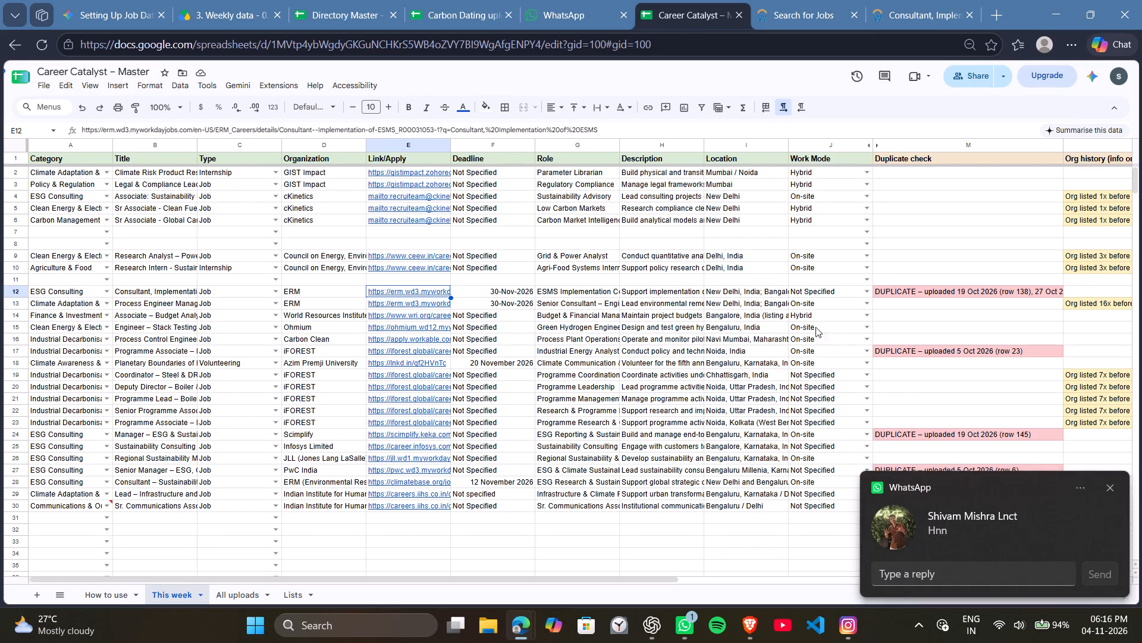
left_click(851, 291)
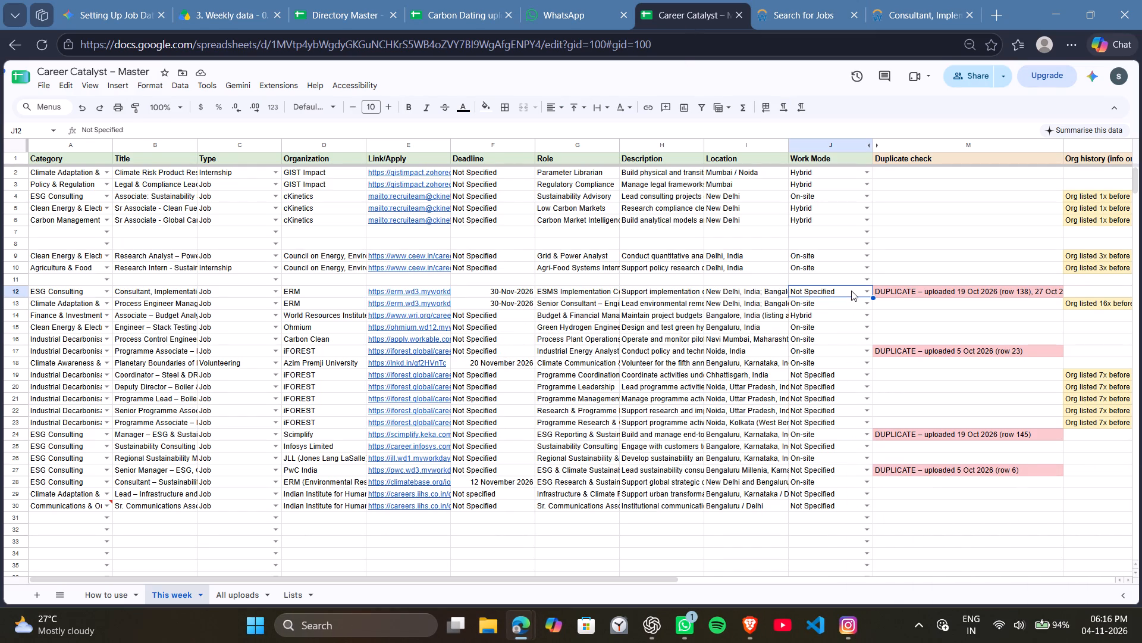
key("shift+Left")
key("shift+Left")
key("shift+Left")
key("shift+Left")
key("shift+Left")
key("shift+Left")
key("shift+Left")
key("shift+Left")
key("shift+Left")
key("shift+Left")
key("shift+Left")
key("shift+Left")
key("shift+Left")
key("shift+Left")
key("shift+Left")
key("shift+Left")
key("shift+Left")
key("shift+Left")
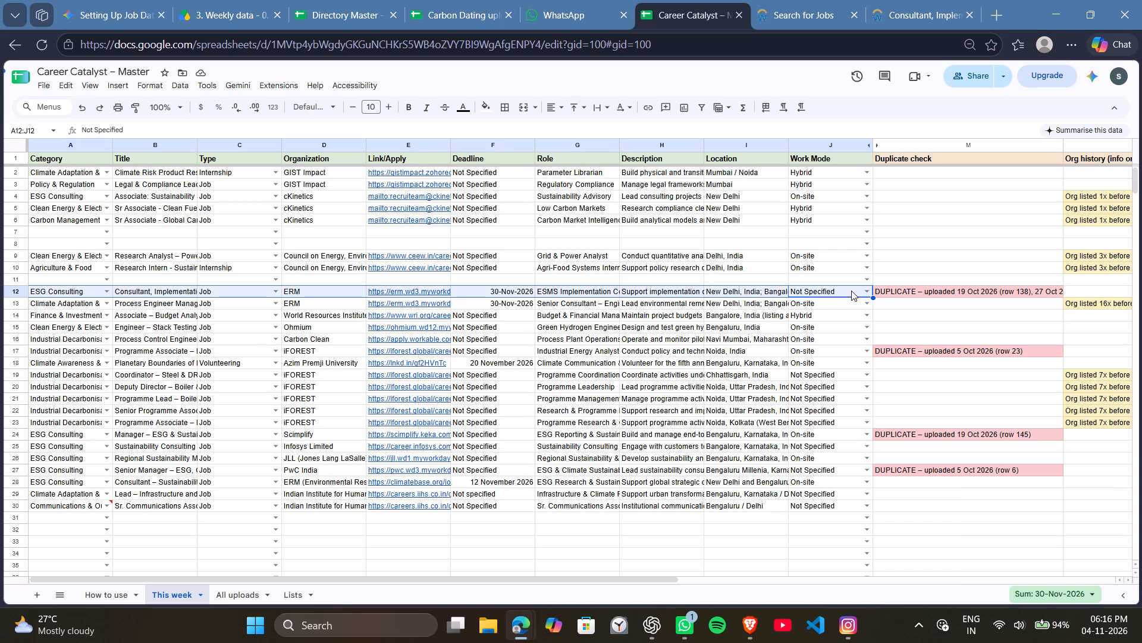
key("Delete")
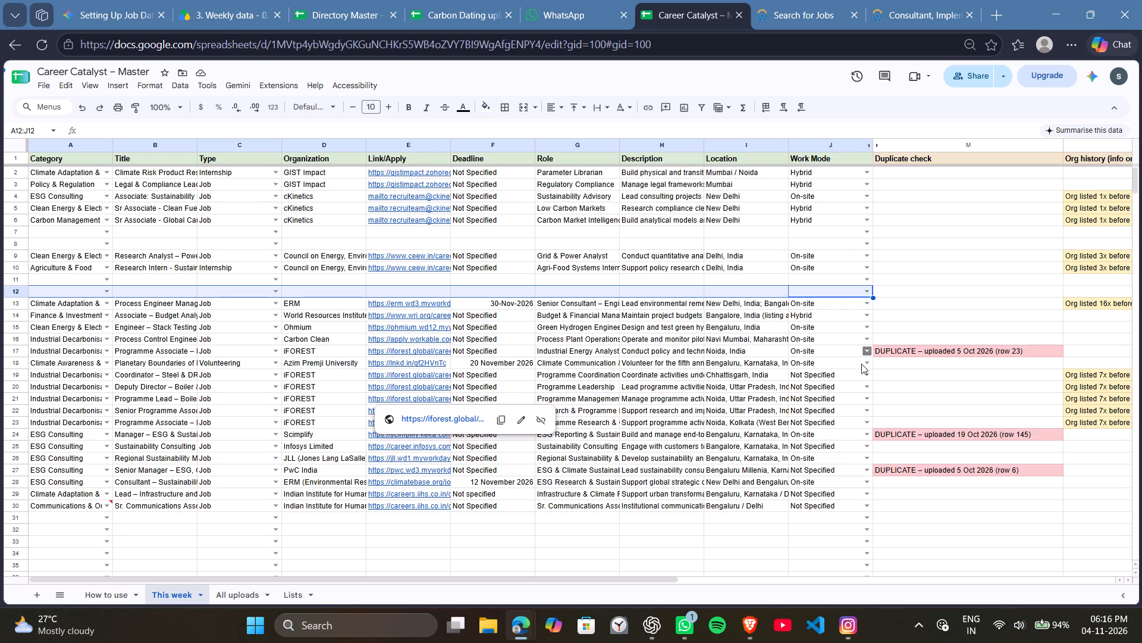
Copy the link of the iFOREST Programme Associate entry in row 23 of All uploads, which row 17 is flagged against.
left_click(384, 352)
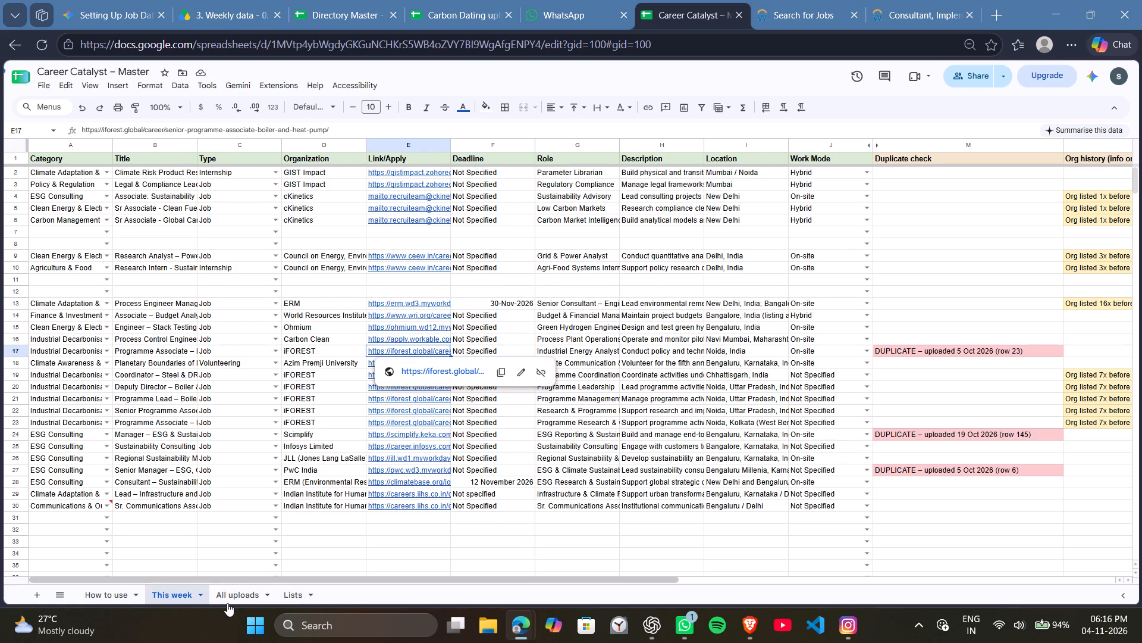
left_click(227, 603)
scroll(162, 335, "up", 8)
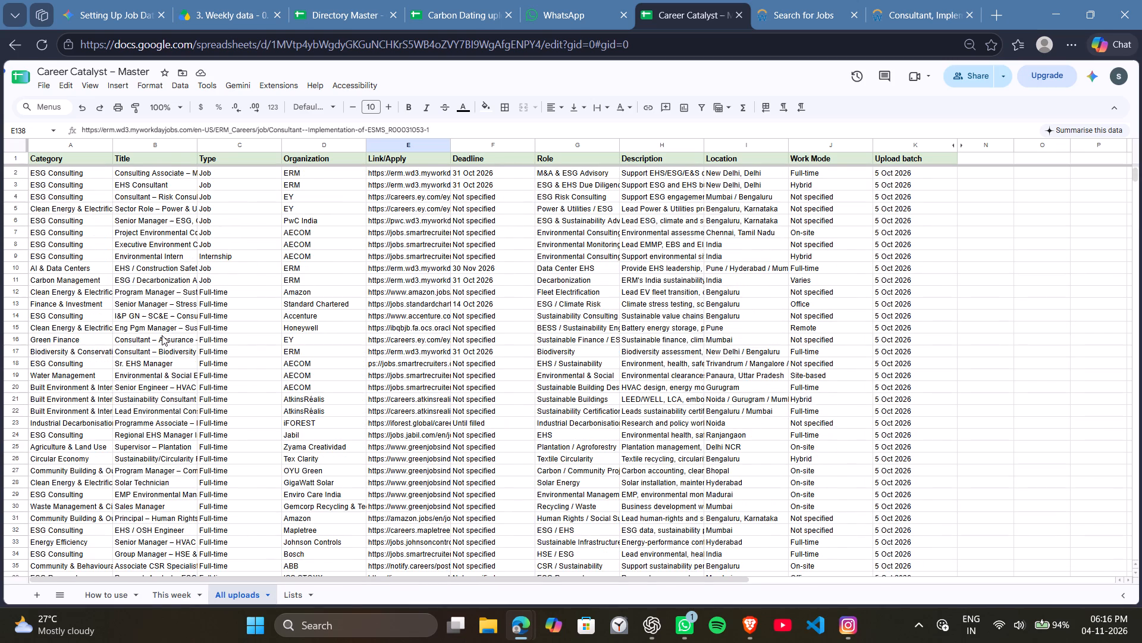
left_click(406, 426)
left_click_drag(340, 130, 0, 182)
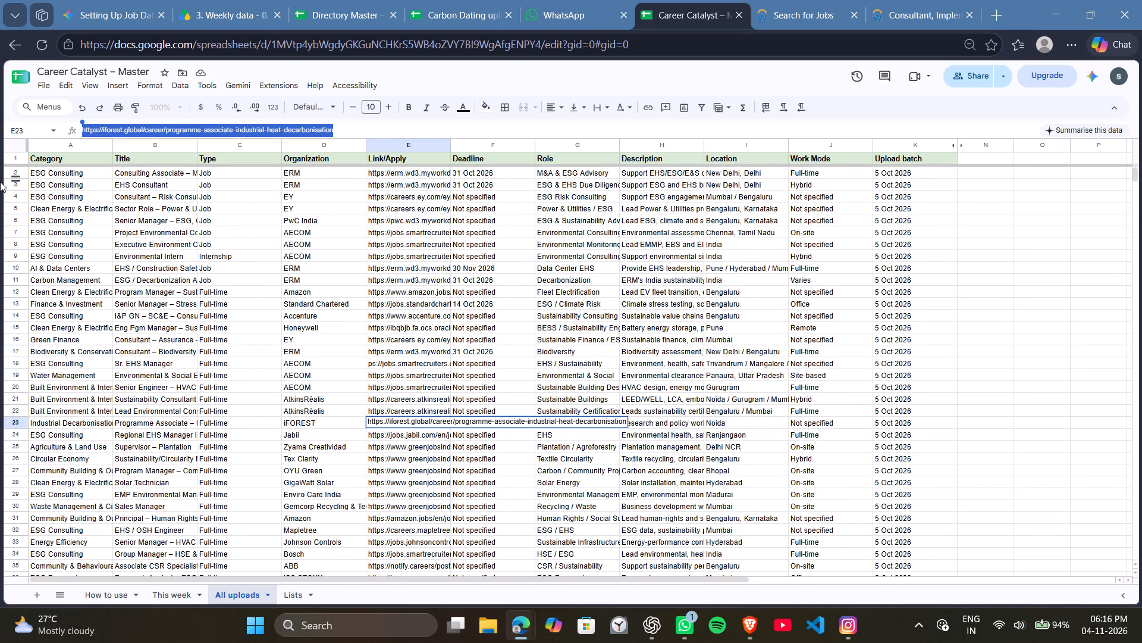
key("ctrl+c")
Close the two ERM posting pages.
left_click(856, 10)
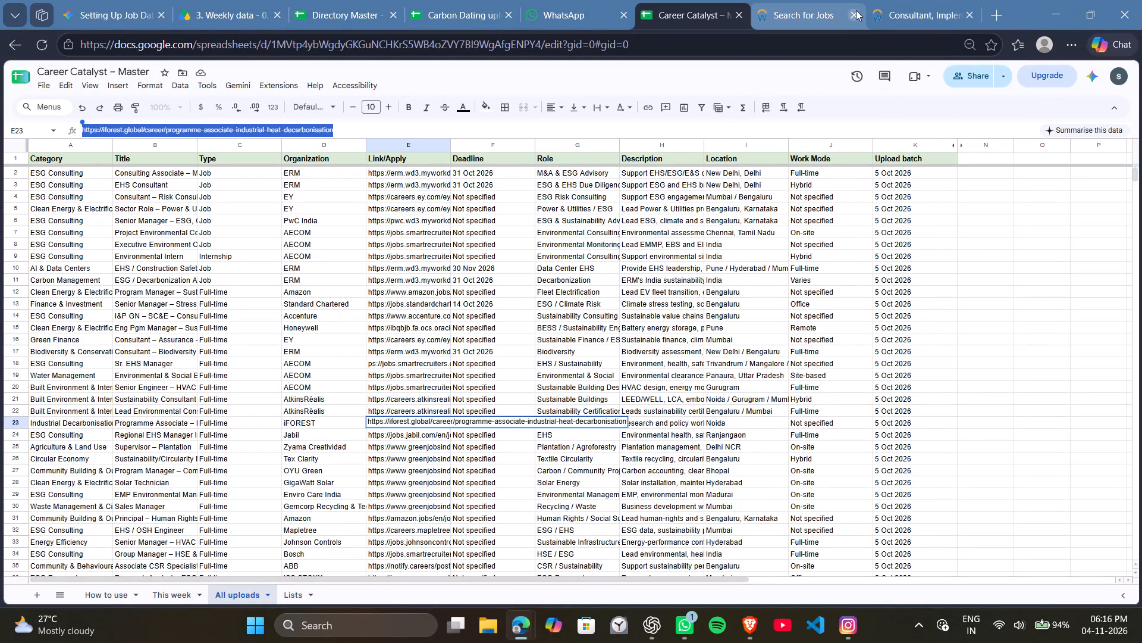
left_click(856, 10)
Open the copied iFOREST Programme Associate, Industrial Heat Decarbonisation link in a new browser tab.
left_click(878, 16)
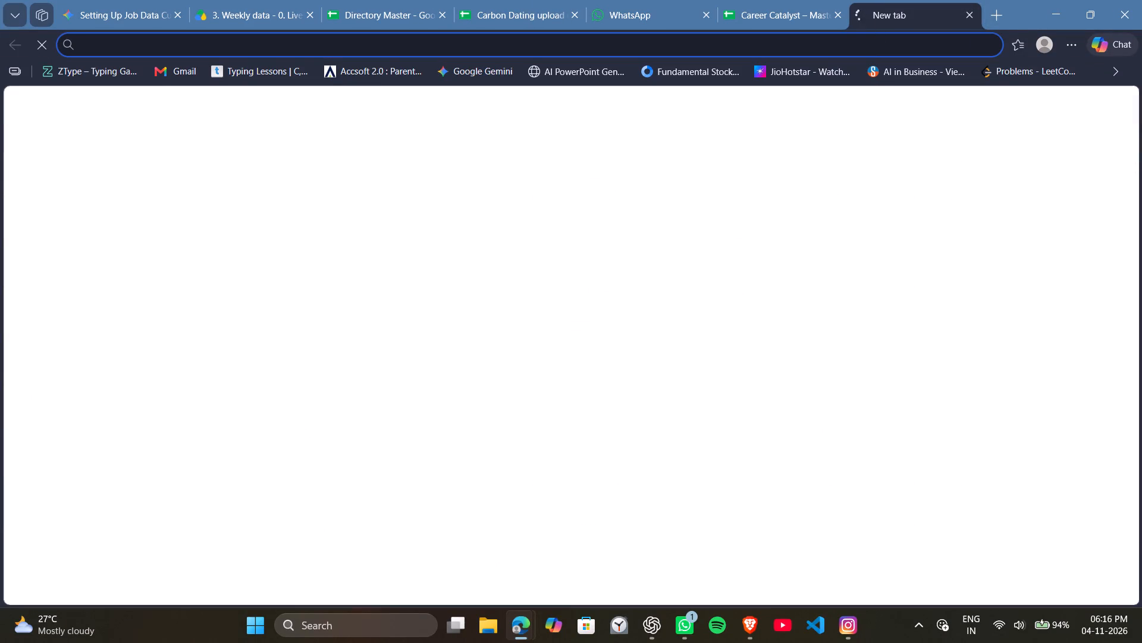
left_click(877, 39)
key("ctrl+v")
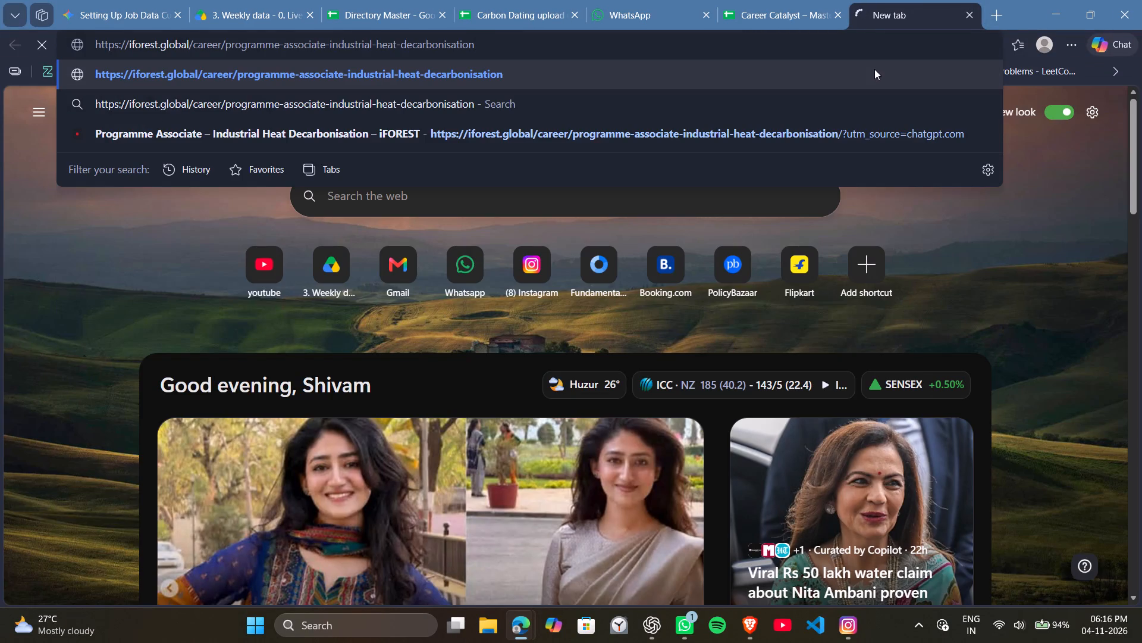
key("Return")
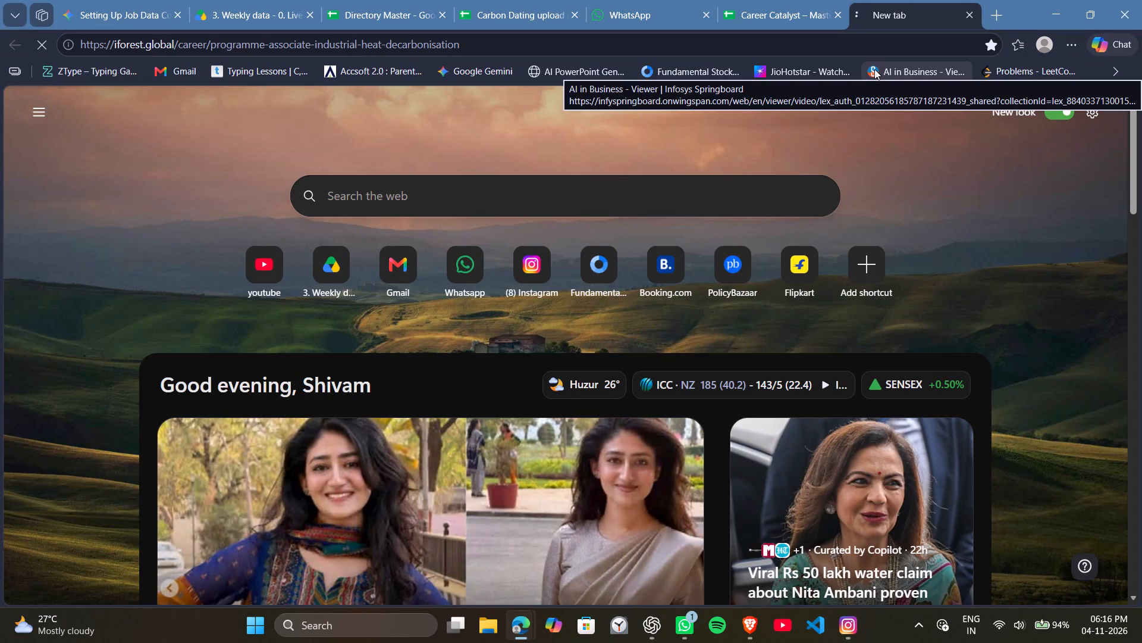
Copy the row 17 iFOREST listing's link from This week and open it in a new browser tab.
left_click(801, 4)
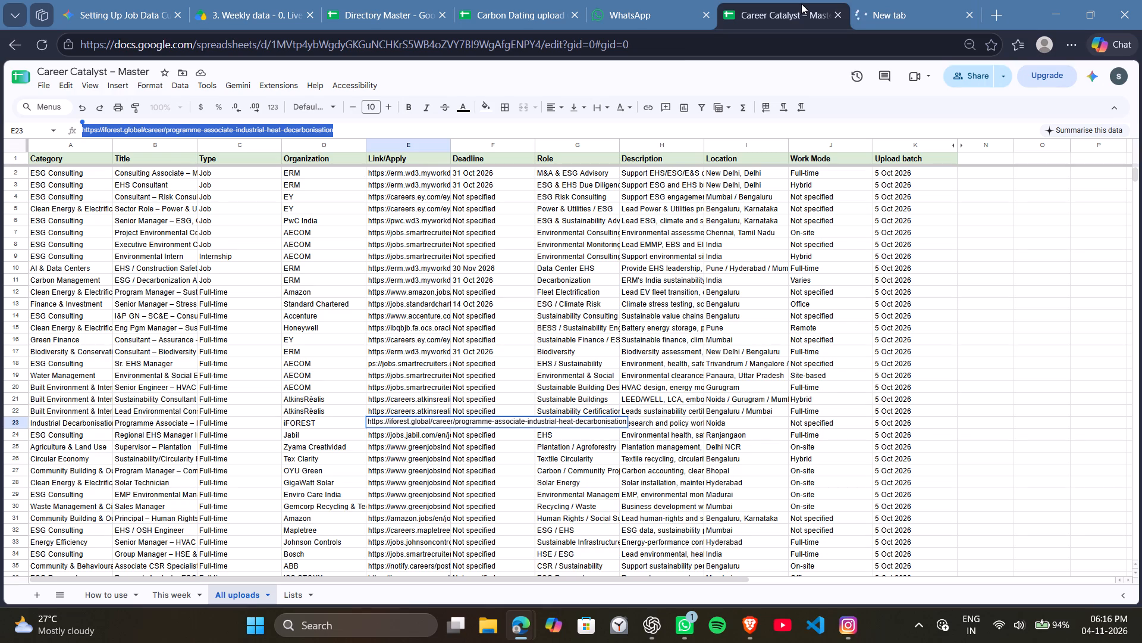
left_click(175, 604)
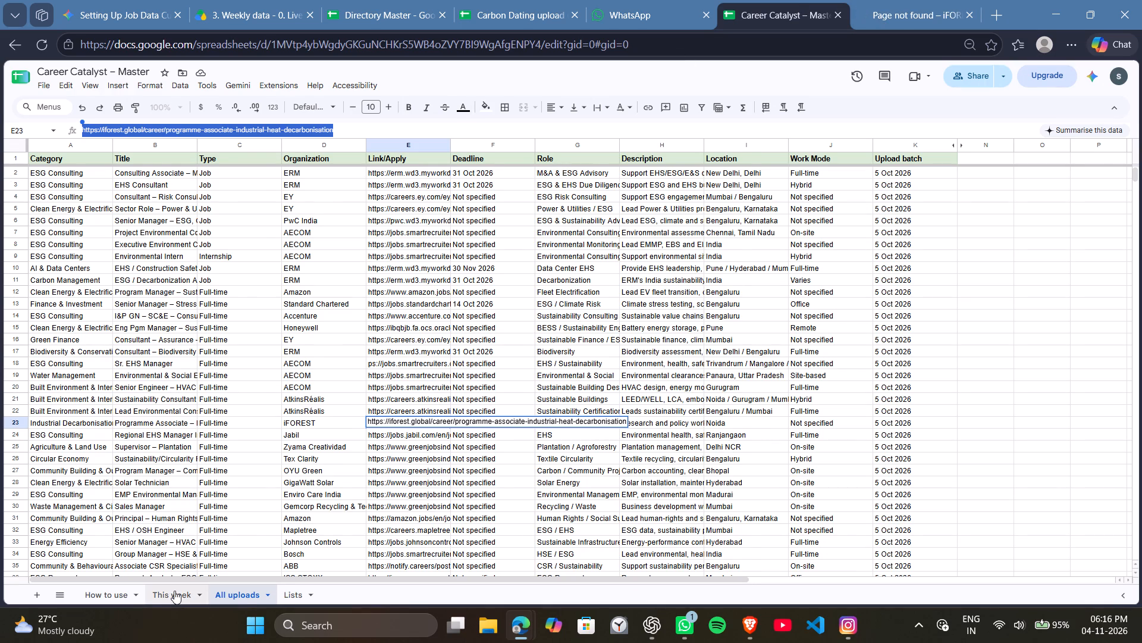
left_click(174, 591)
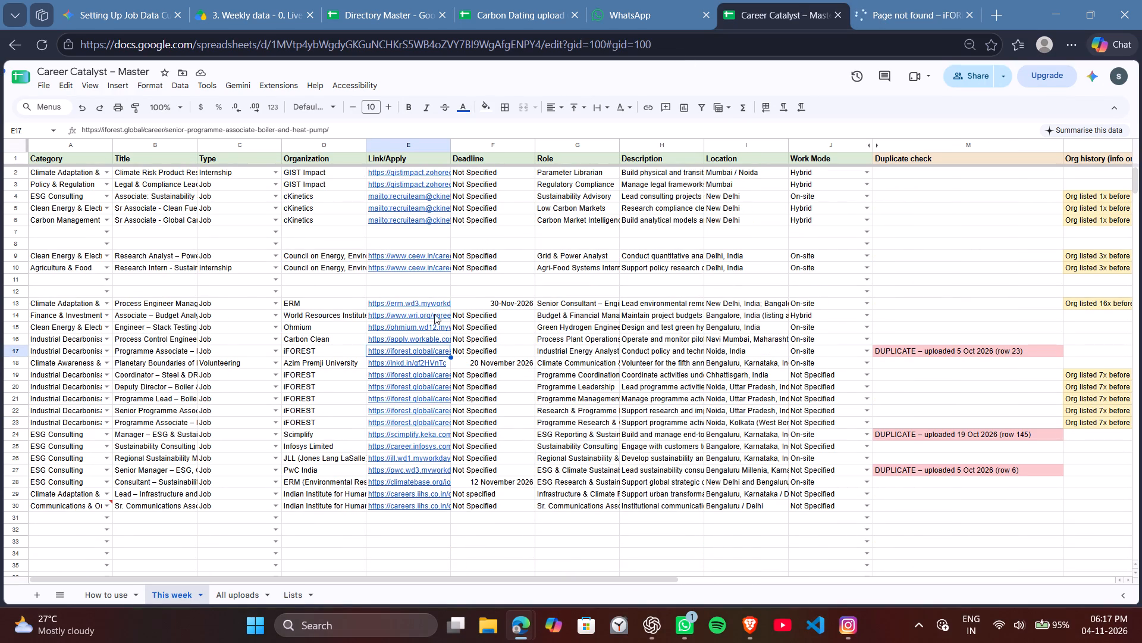
left_click_drag(339, 127, 0, 129)
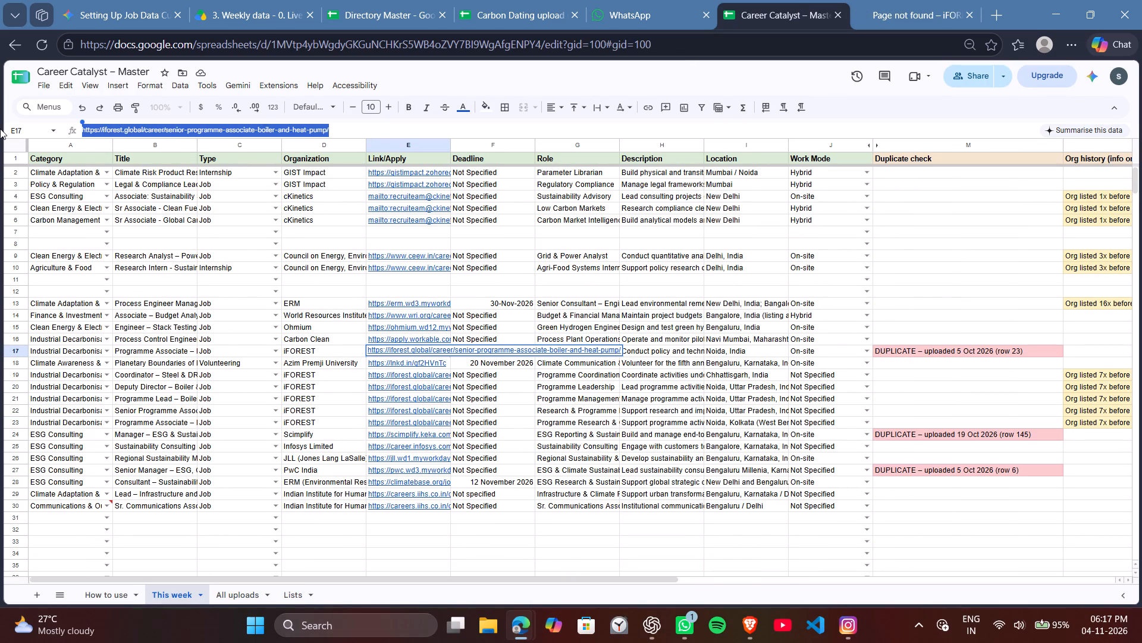
key("ctrl+c")
left_click(1005, 10)
left_click(880, 42)
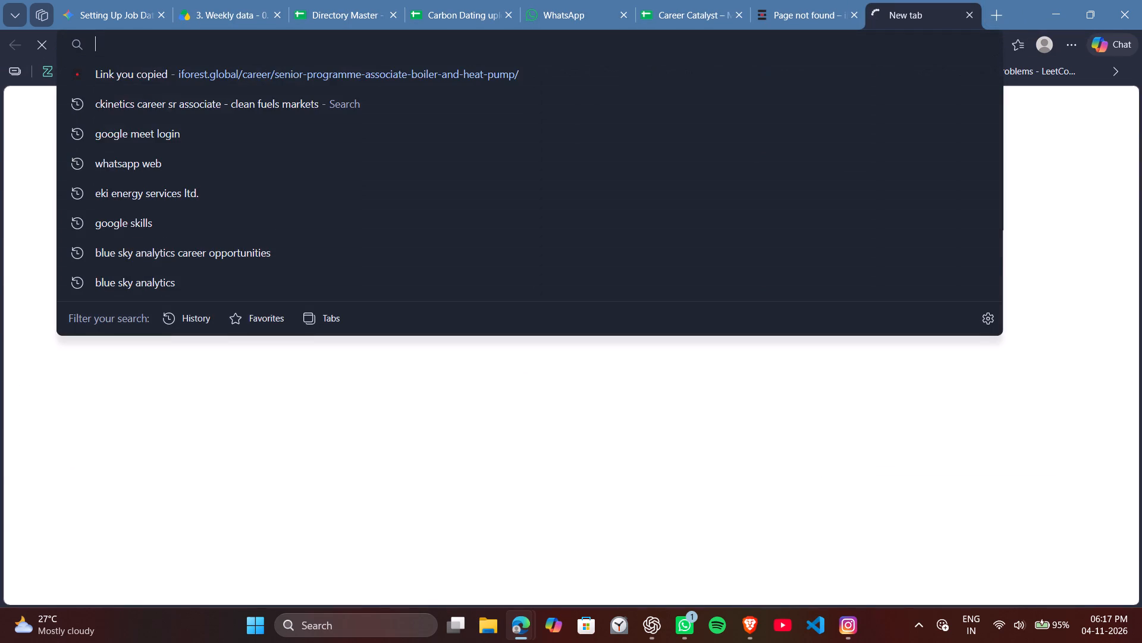
key("ctrl+v")
key("Return")
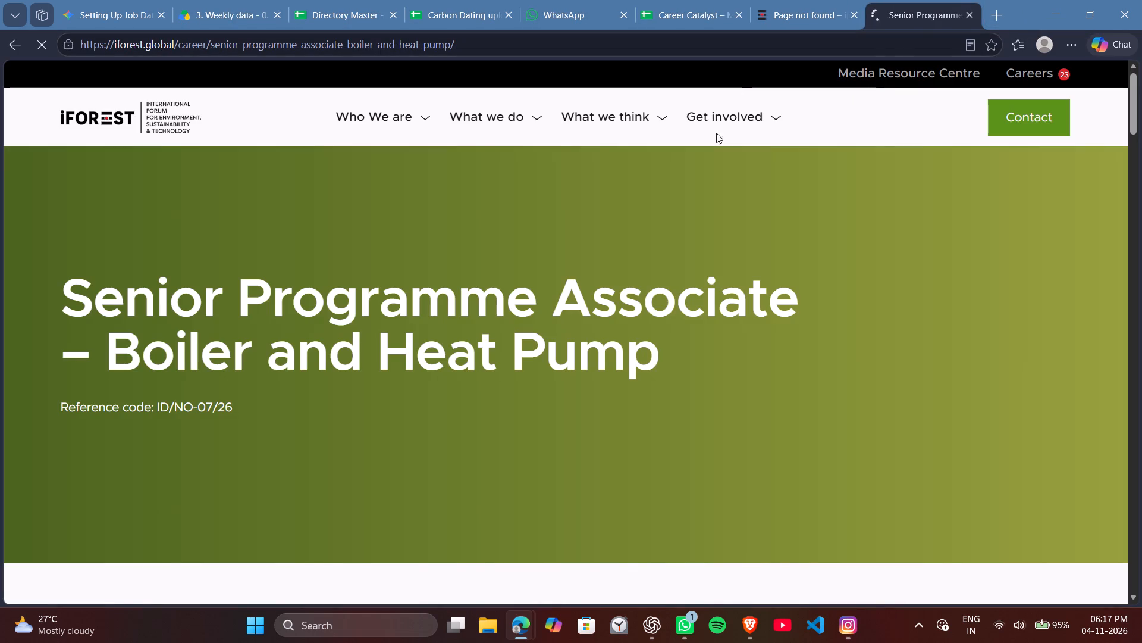
Check the page opened from the earlier iFOREST upload's link and close it.
left_click(785, 0)
left_click(854, 13)
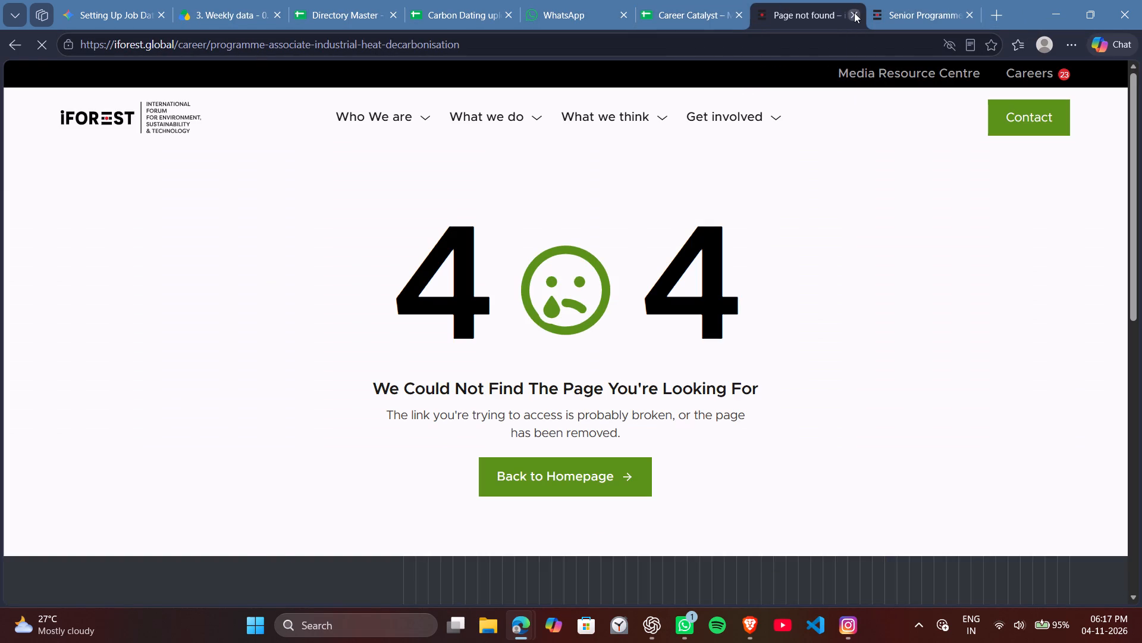
Replace the row 17 title in This week with the posting page's title, Senior Programme Associate – Boiler and Heat Pump.
left_click(683, 8)
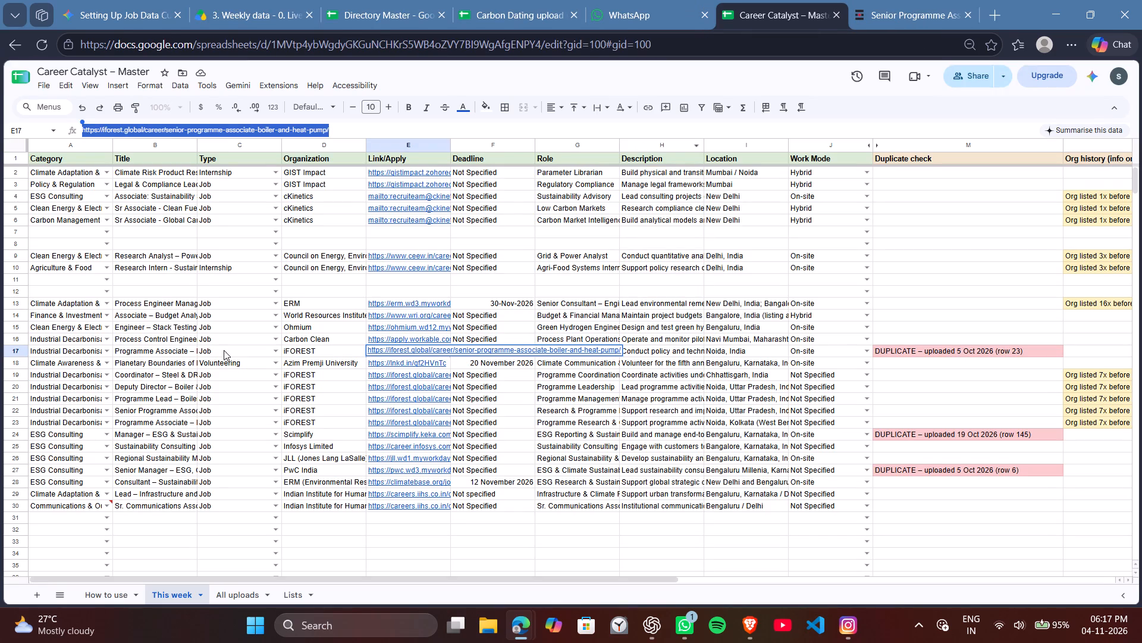
left_click(173, 344)
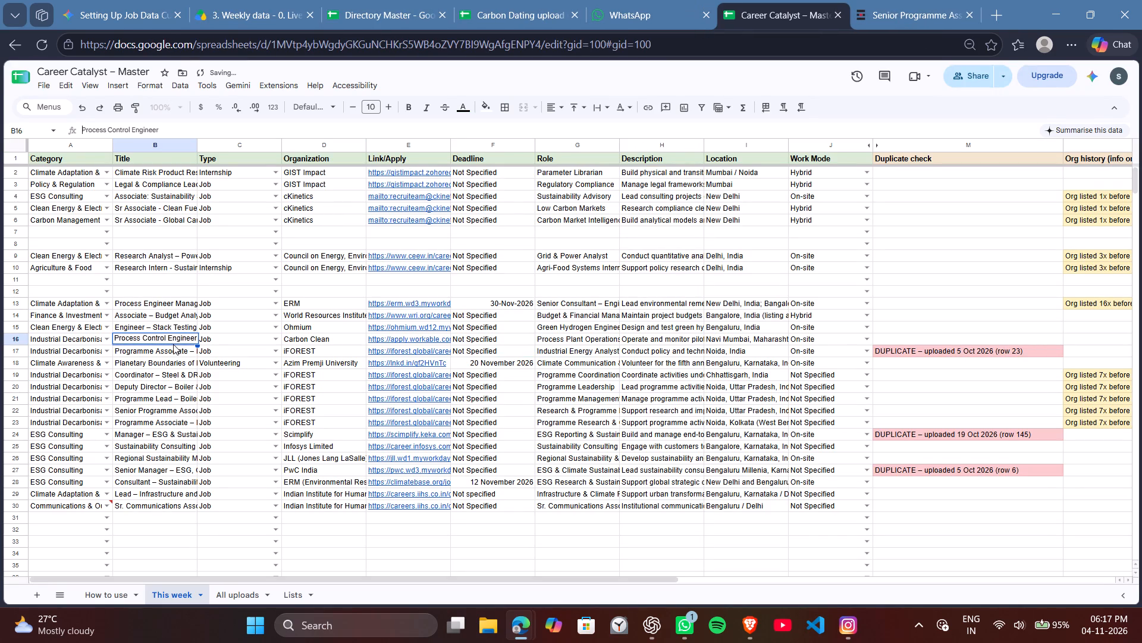
left_click(169, 358)
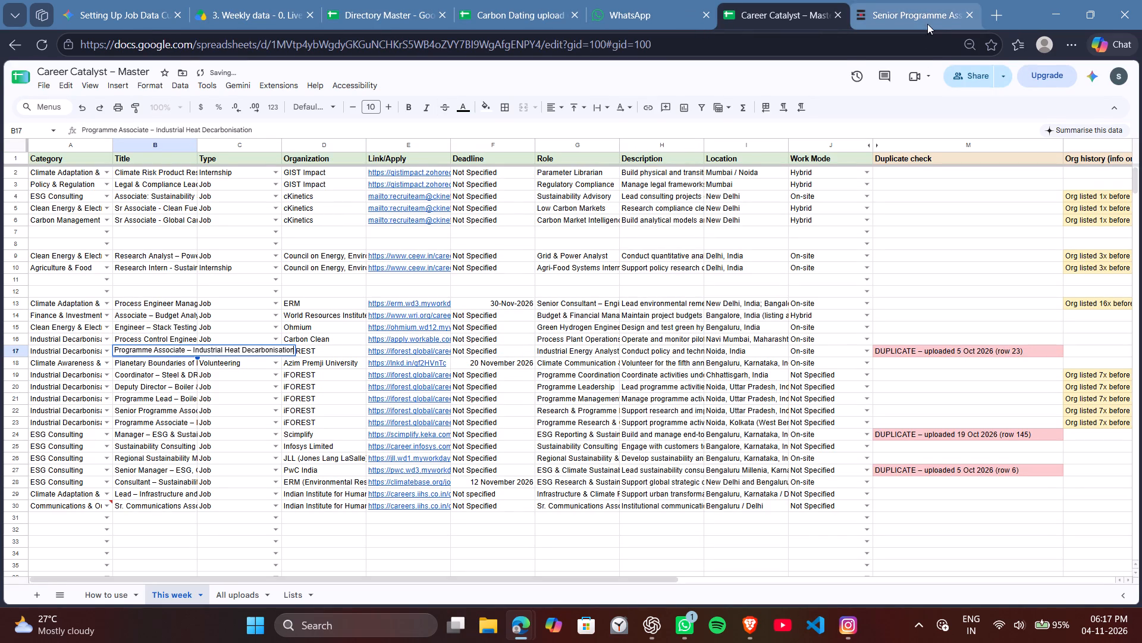
left_click(925, 22)
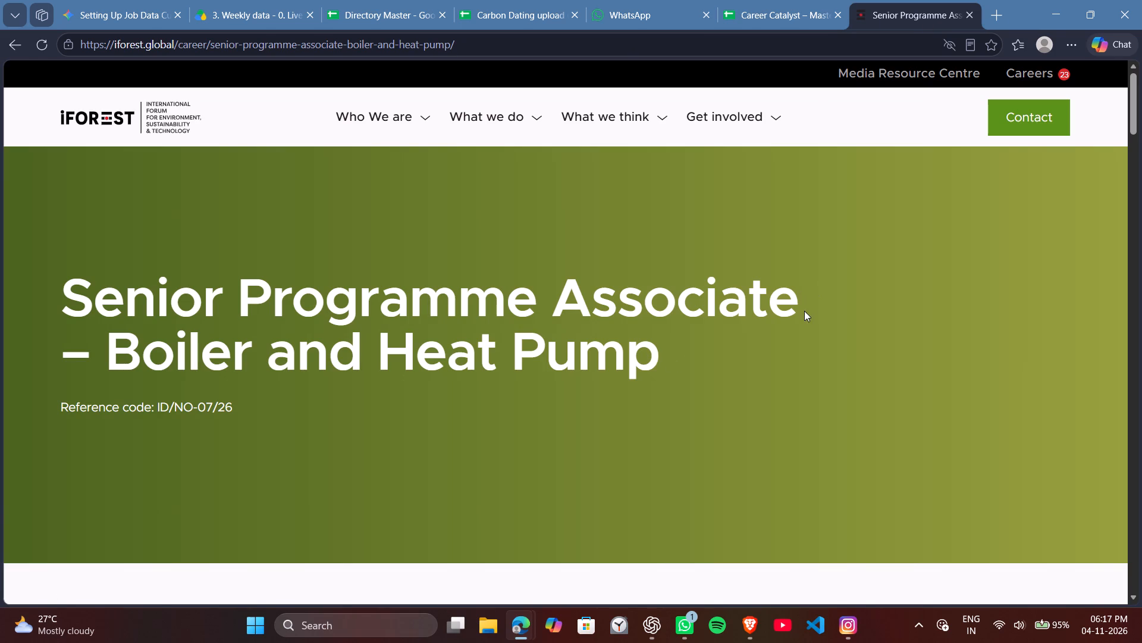
left_click_drag(667, 355, 65, 292)
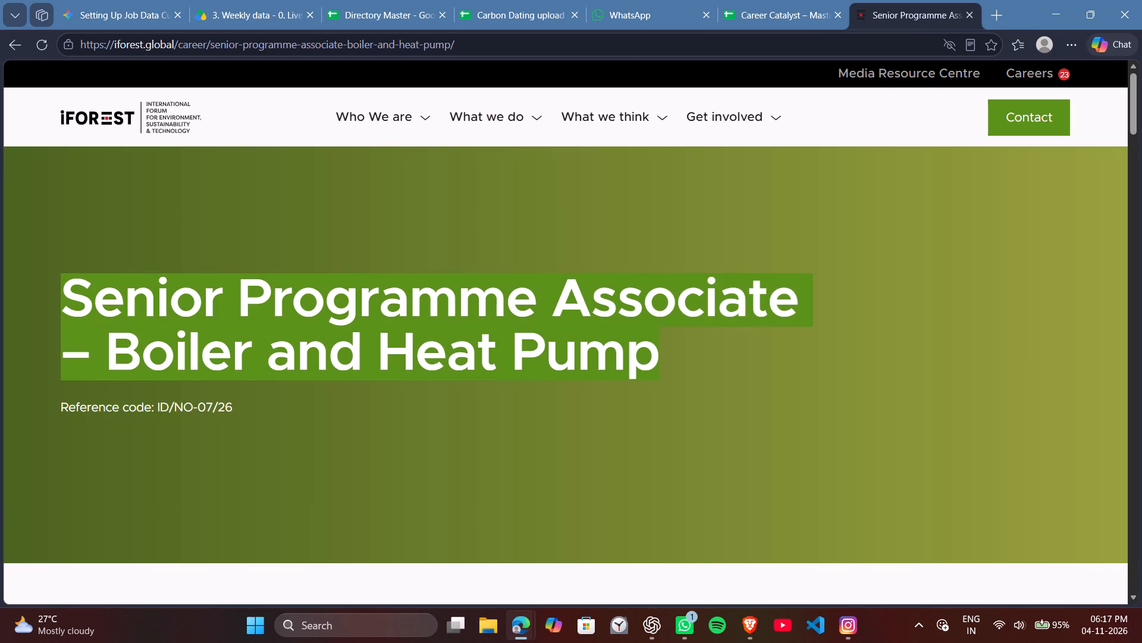
left_click_drag(65, 292, 52, 292)
key("ctrl+c")
left_click(757, 12)
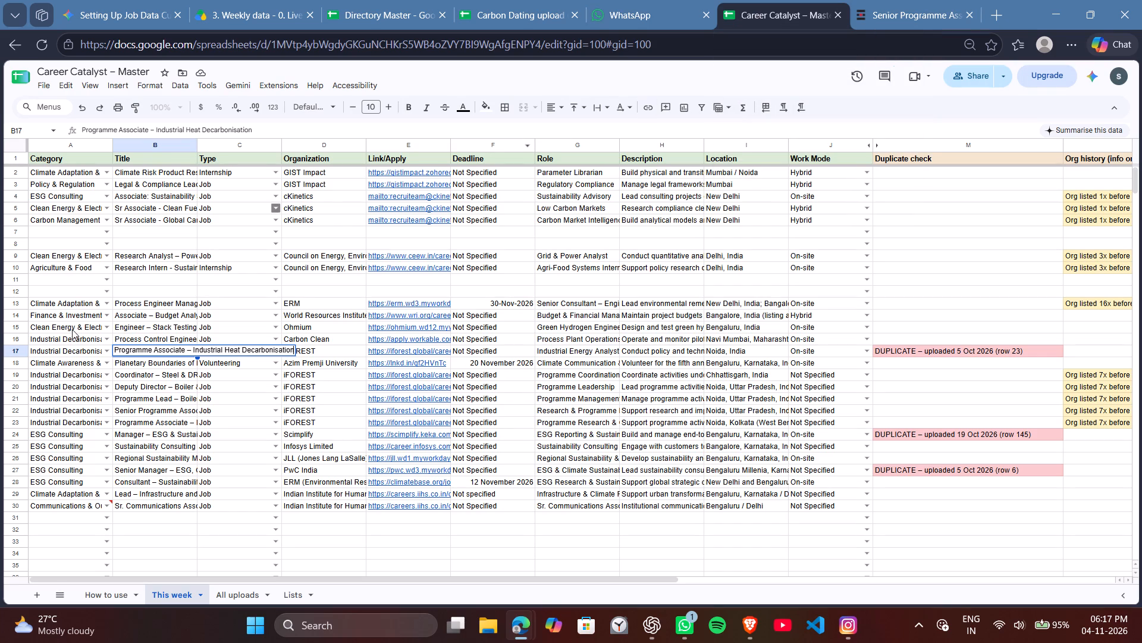
left_click_drag(263, 125, 36, 142)
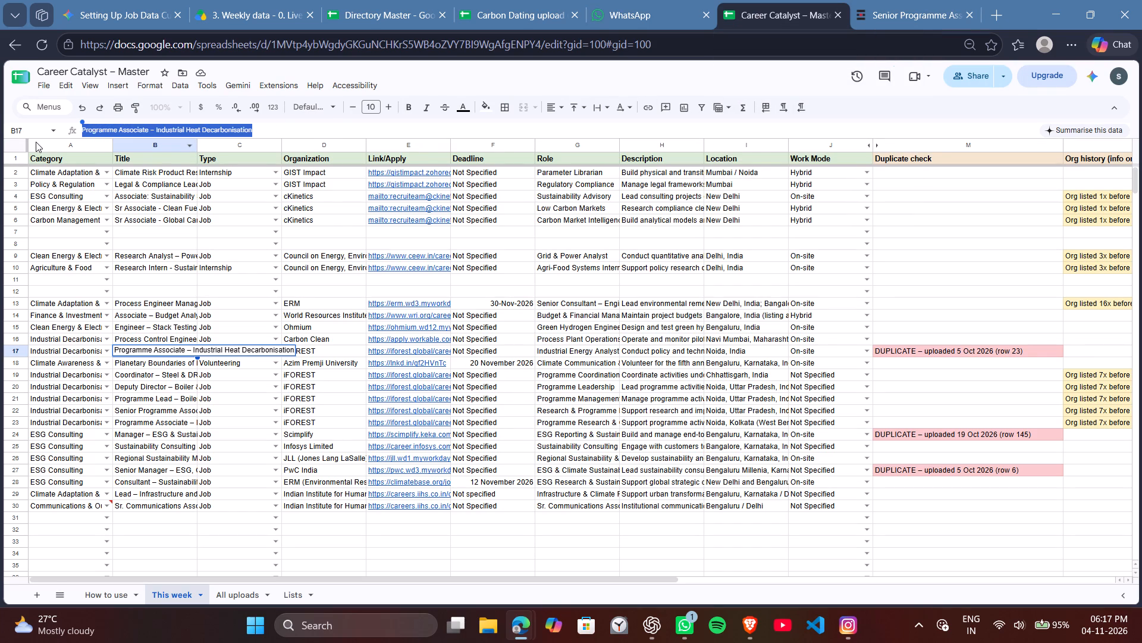
key("BackSpace")
key("ctrl+v")
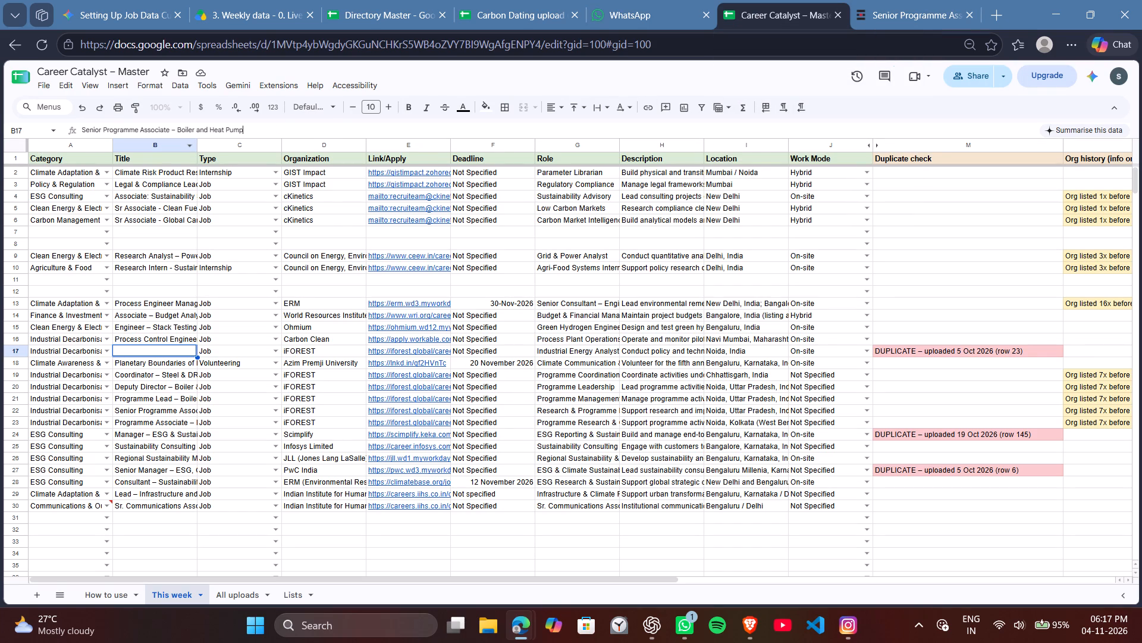
key("Return")
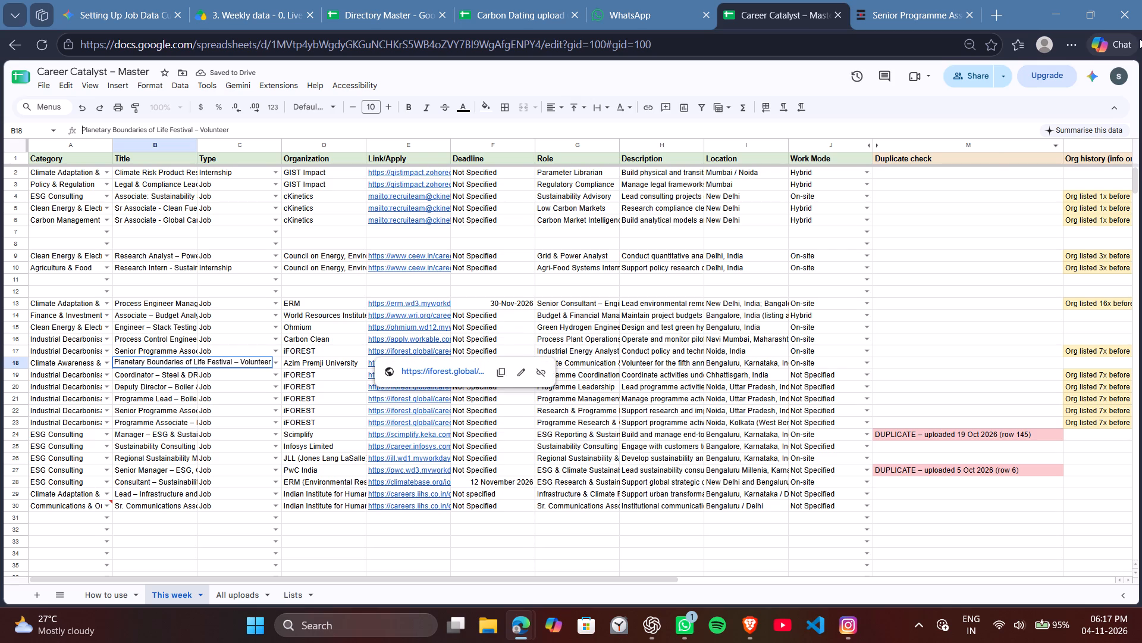
Close the iFOREST Senior Programme Associate posting page.
left_click(968, 12)
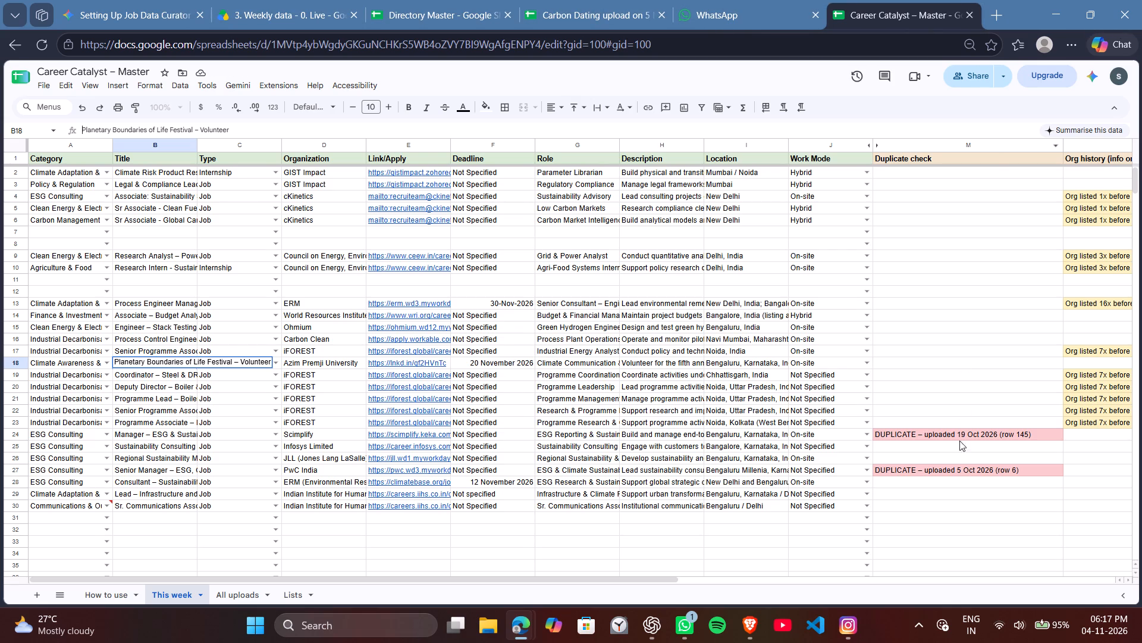
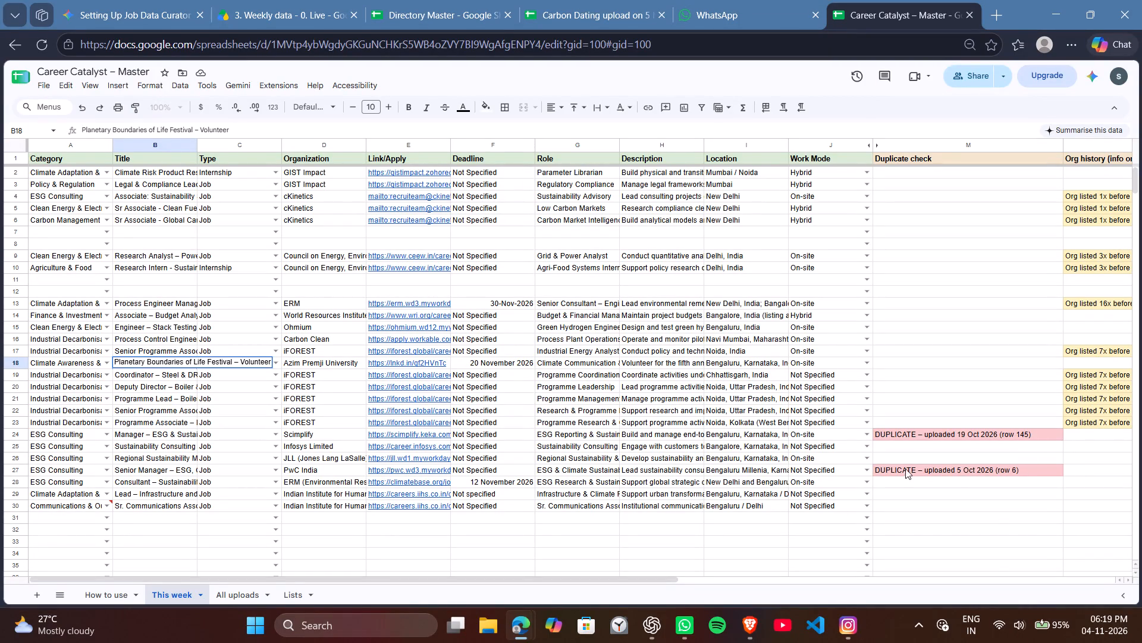
Copy the row 6 PwC India listing's link from All uploads and open it in a new browser tab.
left_click(318, 471)
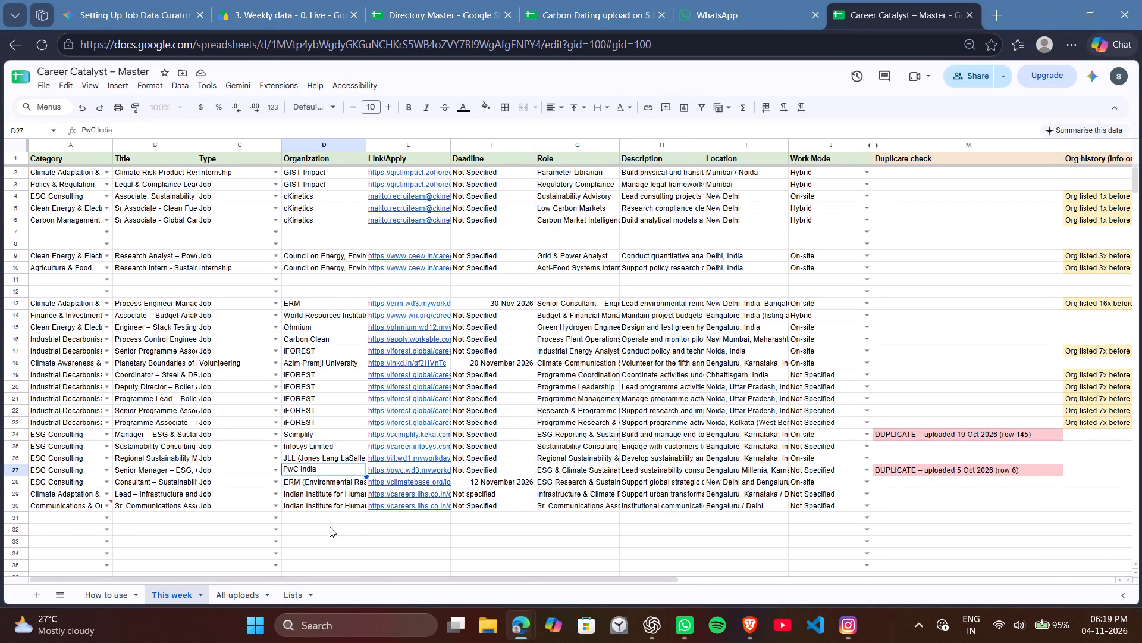
left_click(253, 598)
scroll(11, 266, "up", 3)
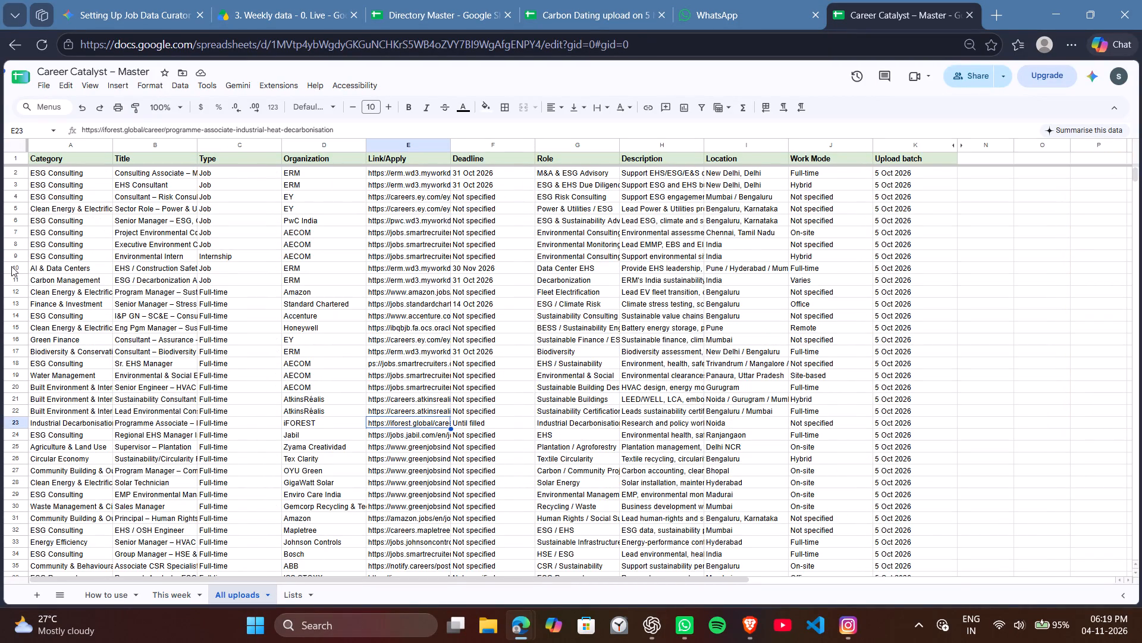
left_click(15, 219)
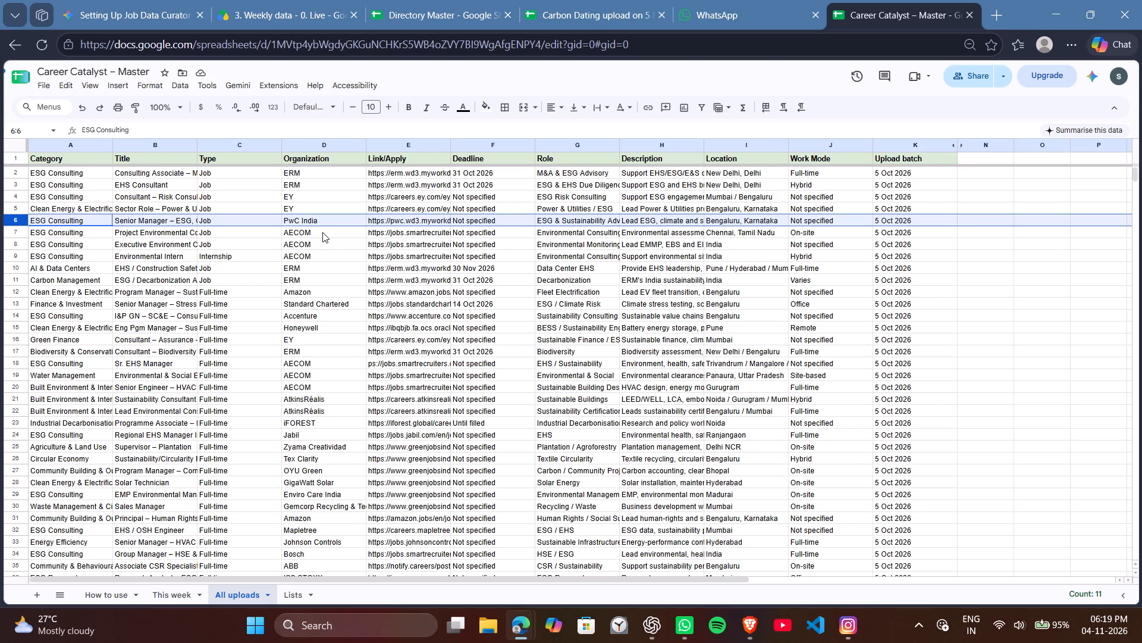
left_click(415, 222)
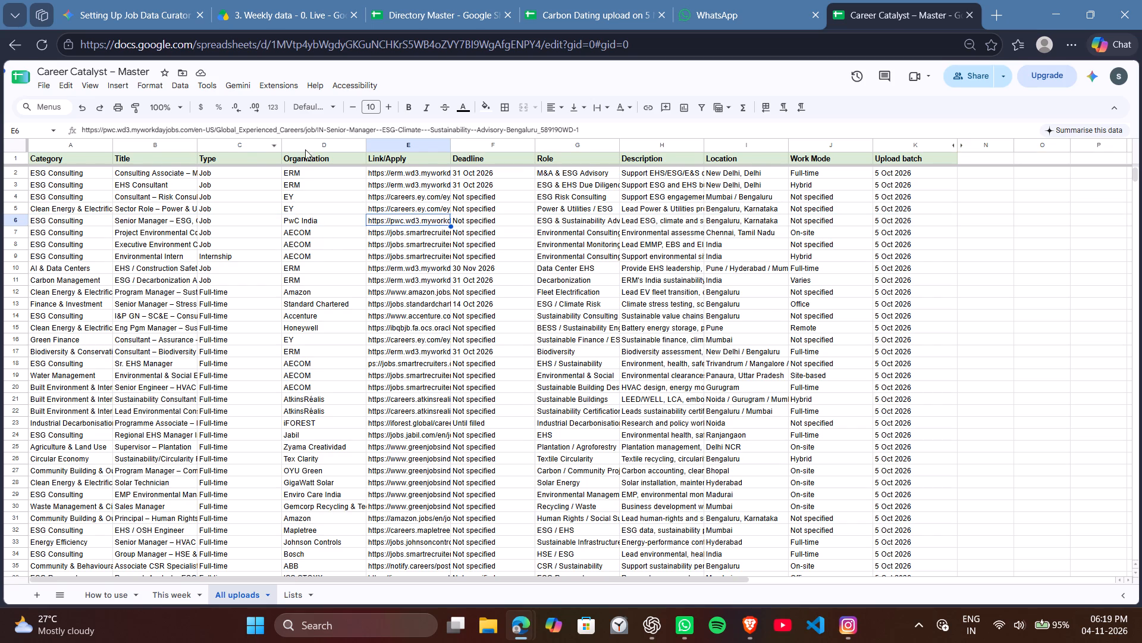
left_click_drag(591, 132, 0, 126)
key("ctrl+c")
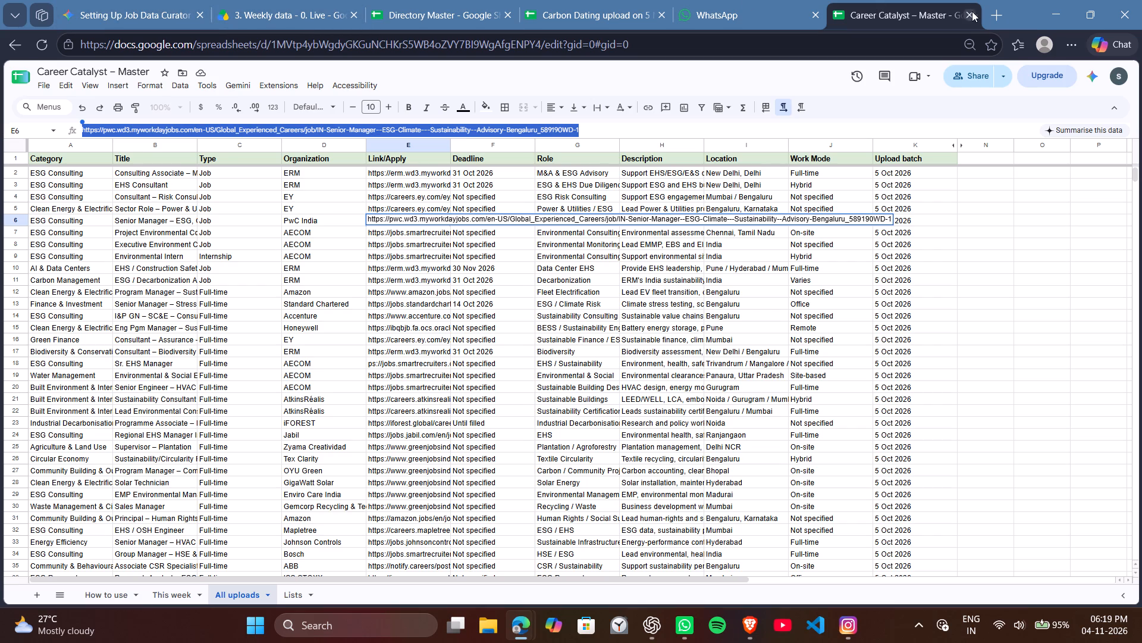
left_click(1012, 14)
left_click(998, 14)
left_click(690, 47)
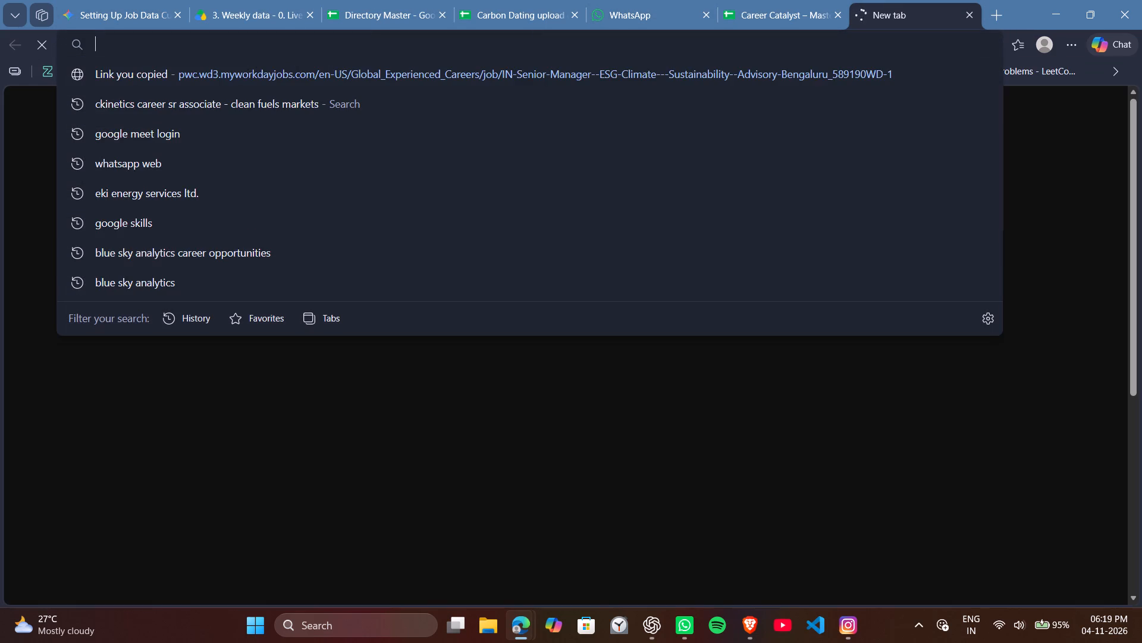
key("ctrl+v")
key("Return")
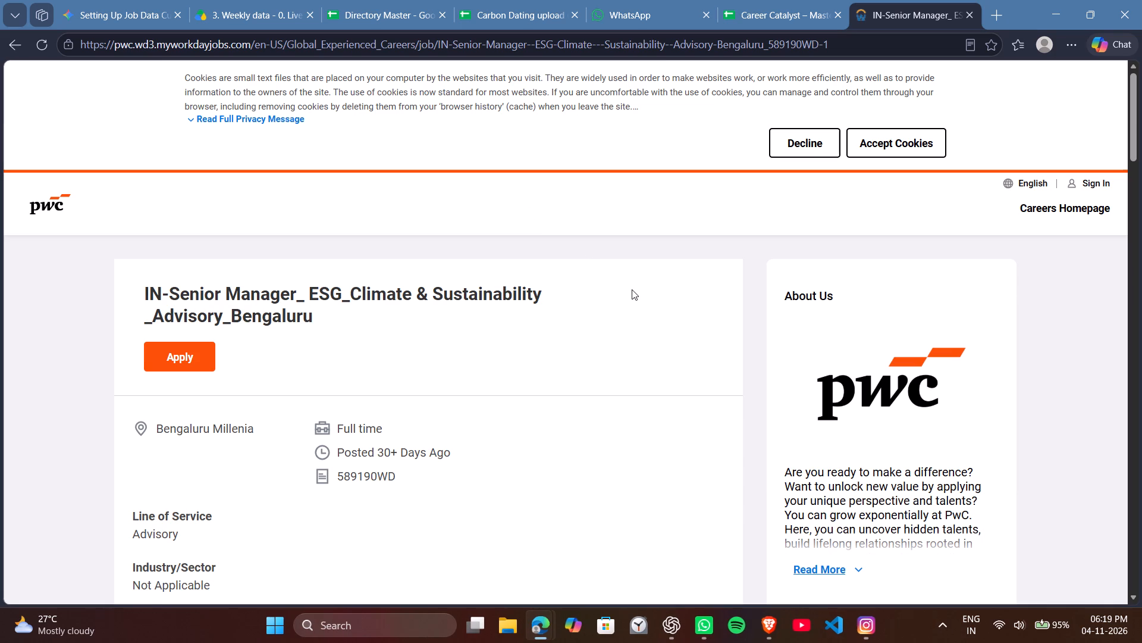
Compare the row 6 PwC India title in All uploads with the title on the opened posting page.
left_click(790, 8)
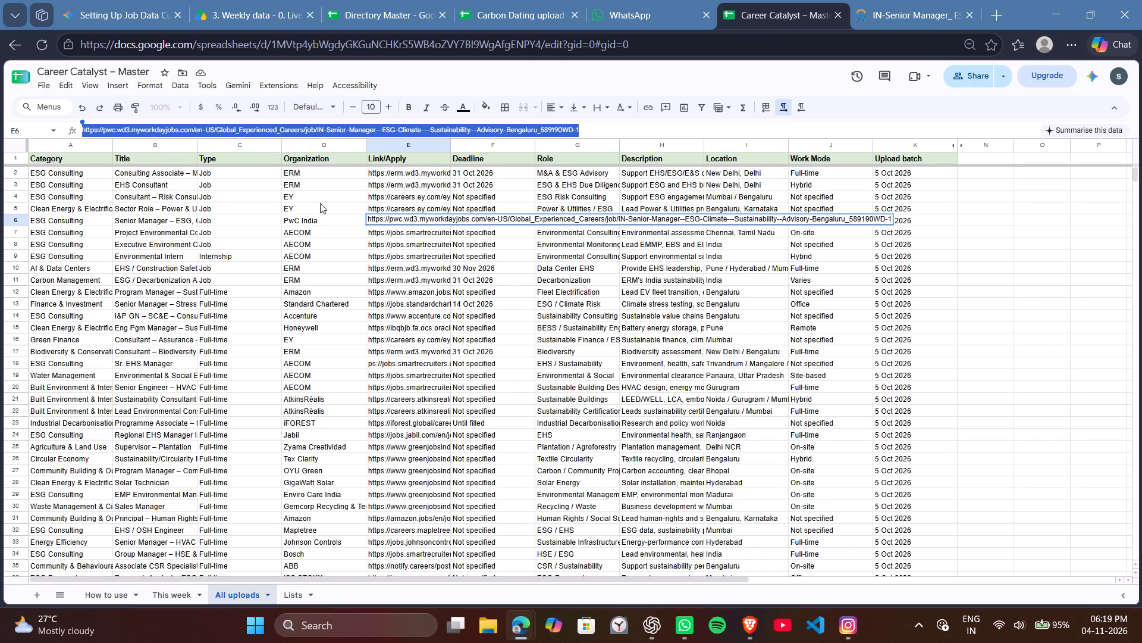
left_click(193, 224)
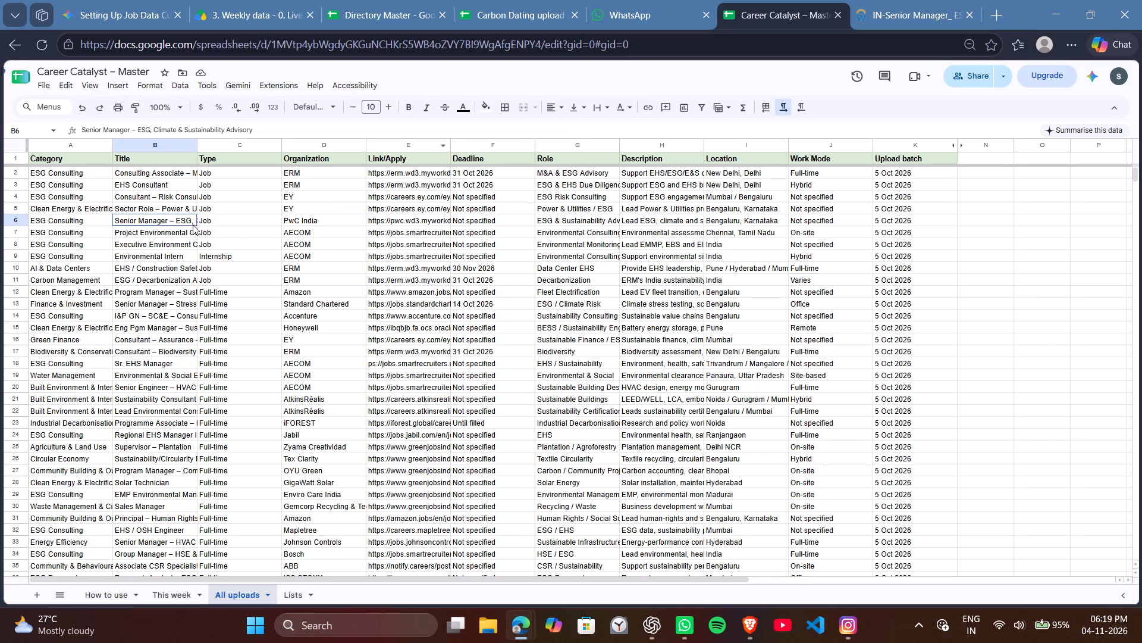
left_click(886, 10)
left_click(787, 2)
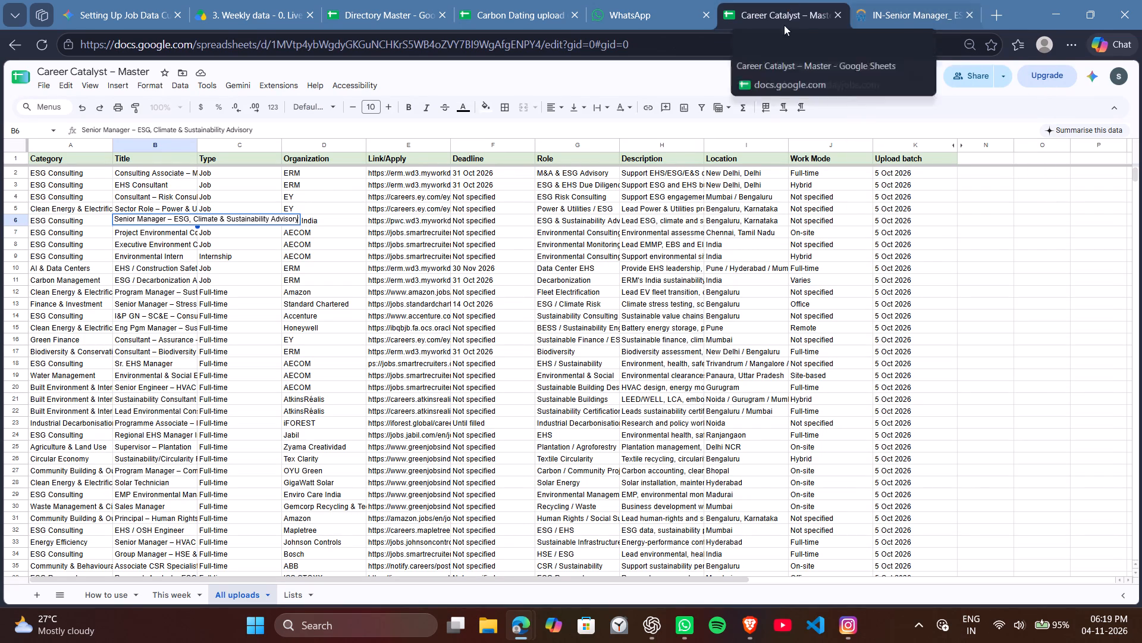
Open the row 27 PwC India link from This week and compare its page with the one from the earlier upload.
left_click(162, 600)
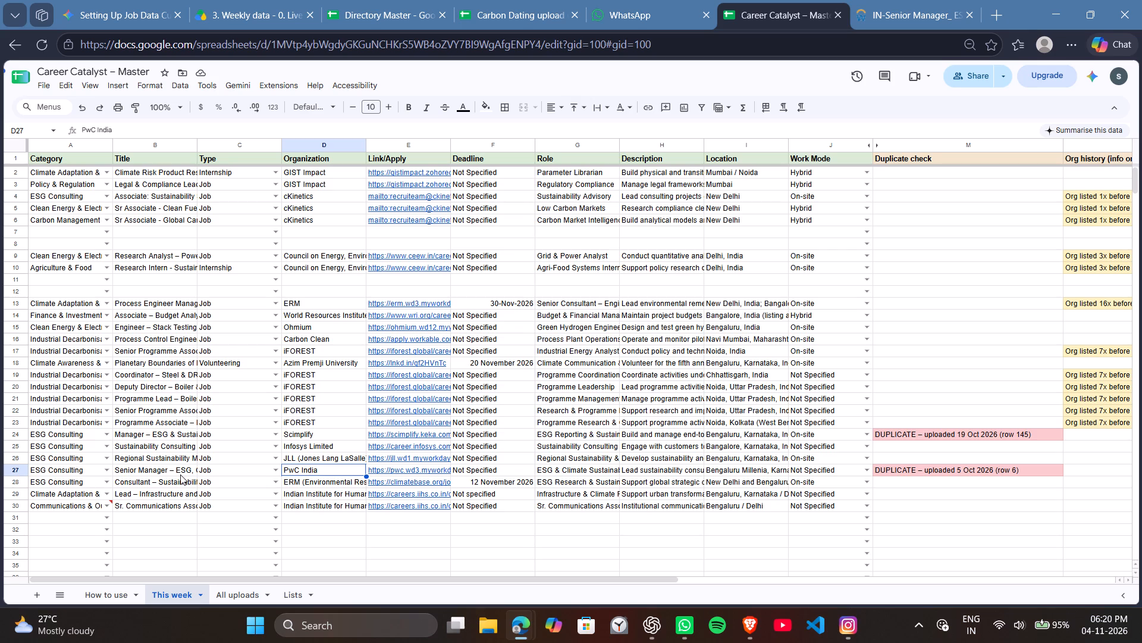
left_click(419, 469)
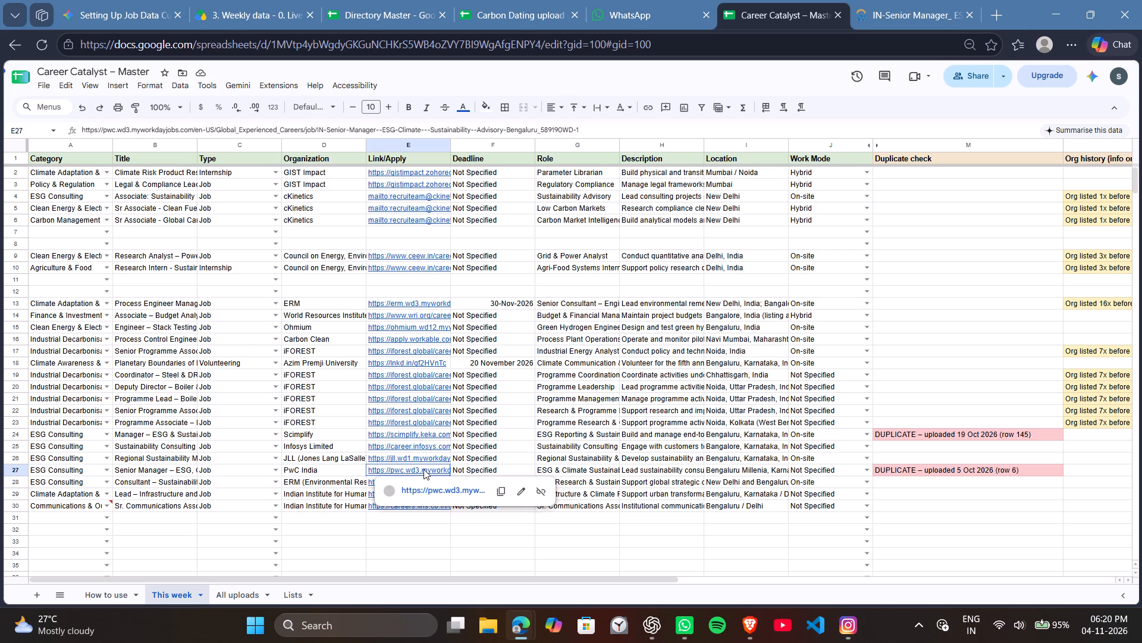
left_click(426, 488)
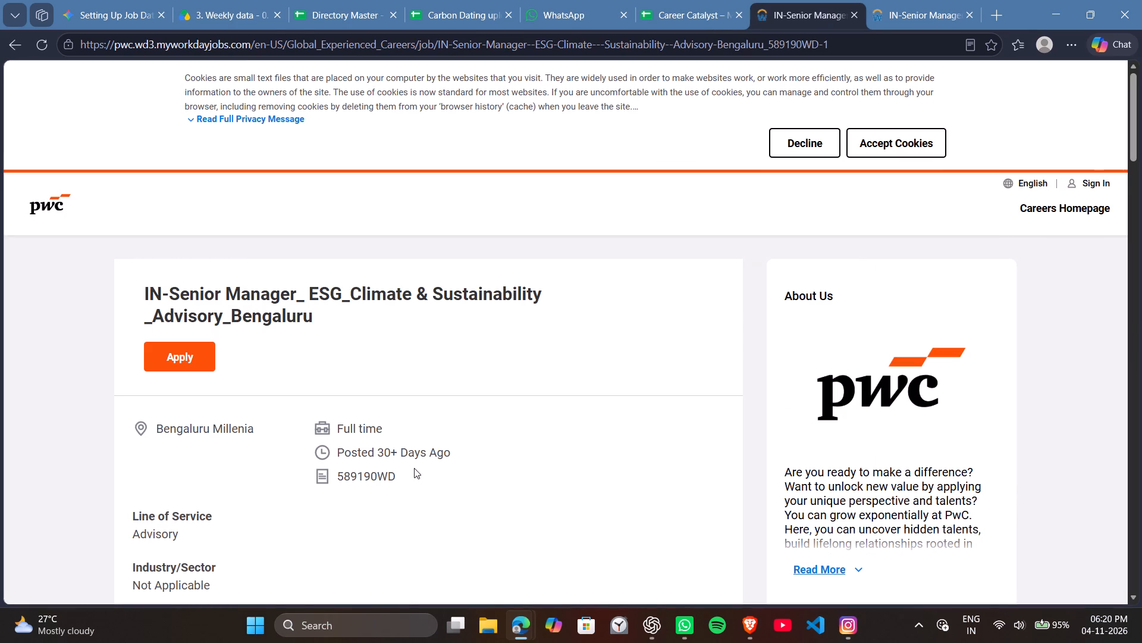
left_click(871, 10)
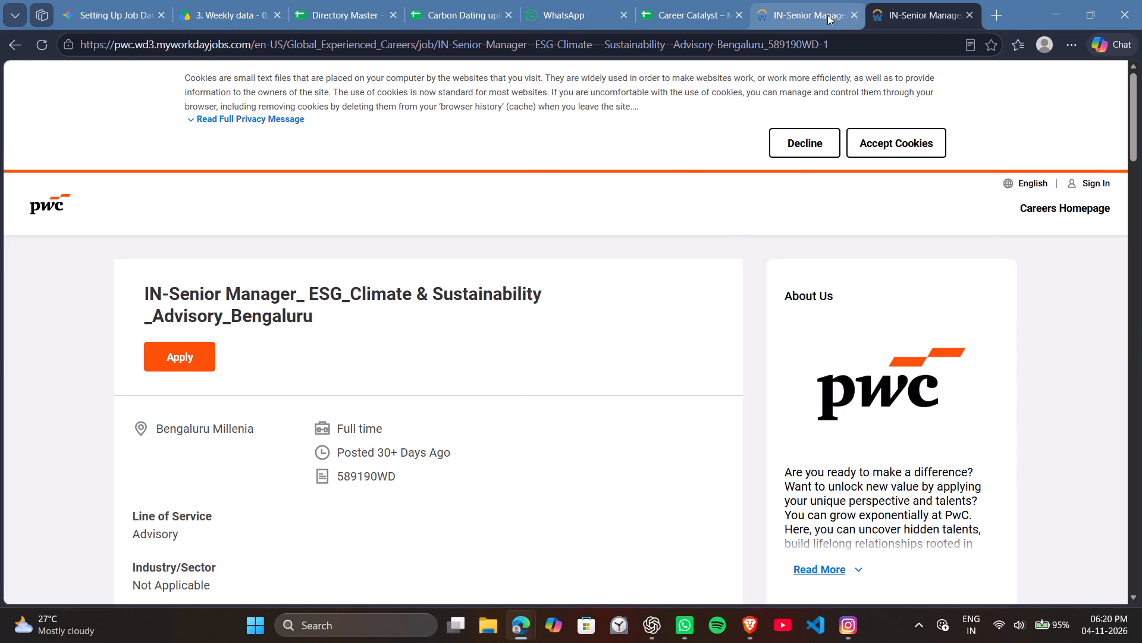
left_click(827, 15)
left_click(692, 11)
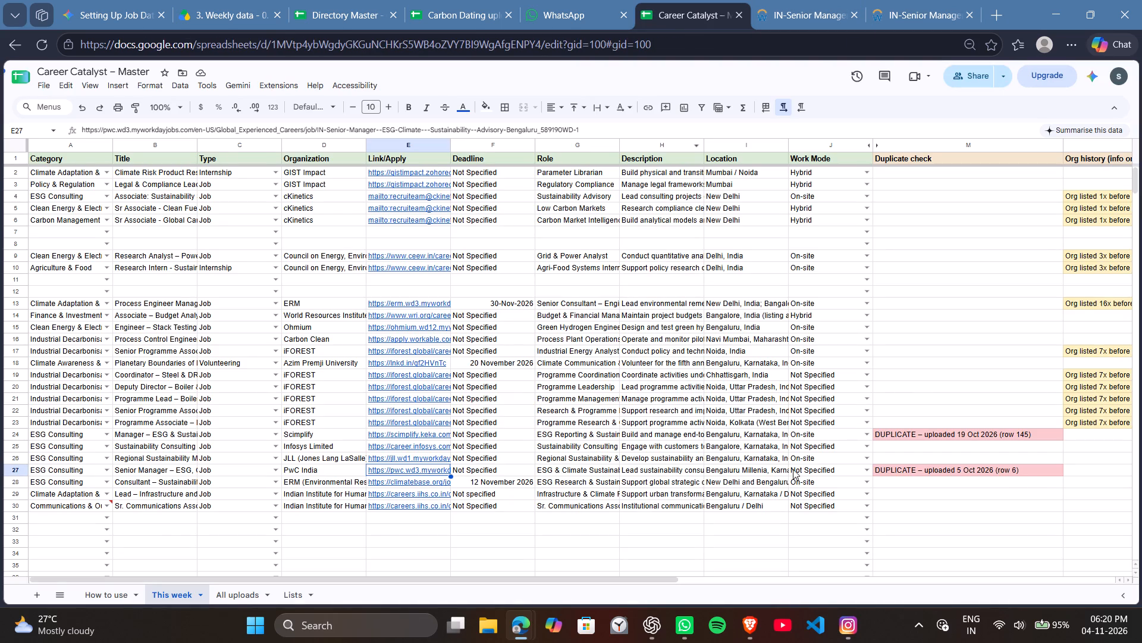
Clear the duplicate PwC India listing in row 27 of This week, from Category through Work Mode.
left_click(802, 467)
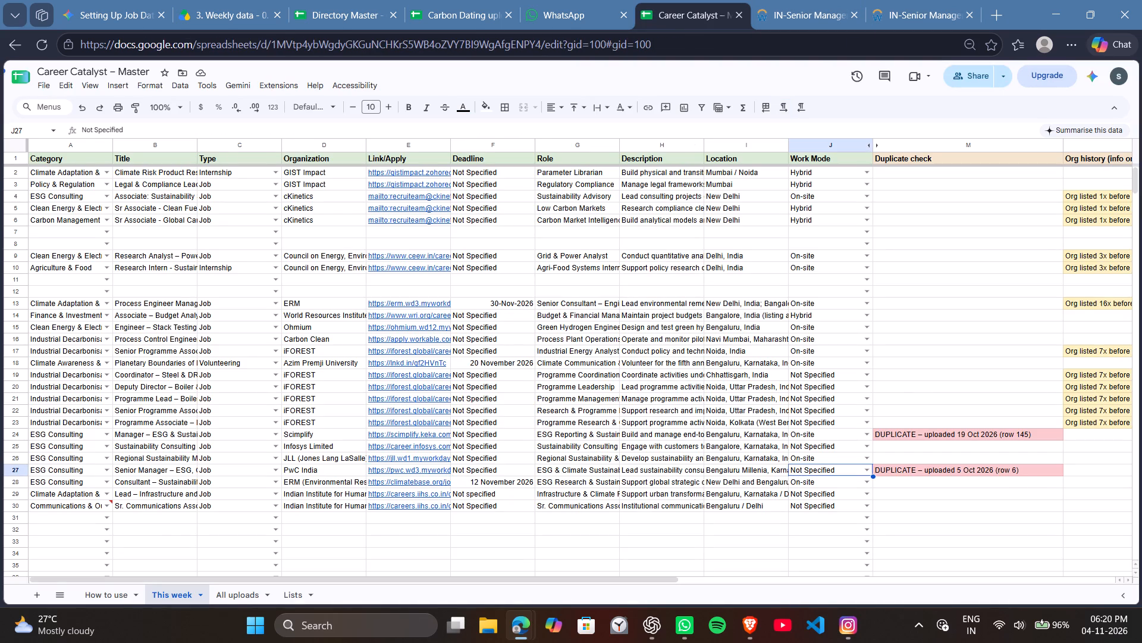
key("shift+Left")
key("shift+Left")
key("shift+Left")
key("shift+Left")
key("shift+Left")
key("shift+Left")
key("shift+Left")
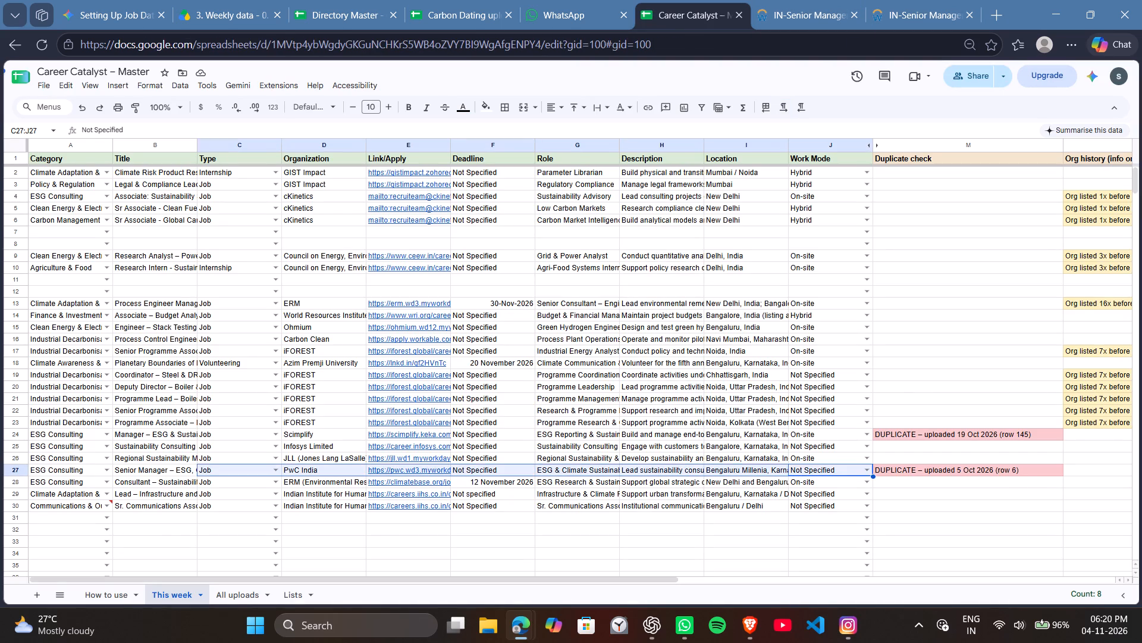
key("shift+Left")
key("shift+Left")
key("Delete")
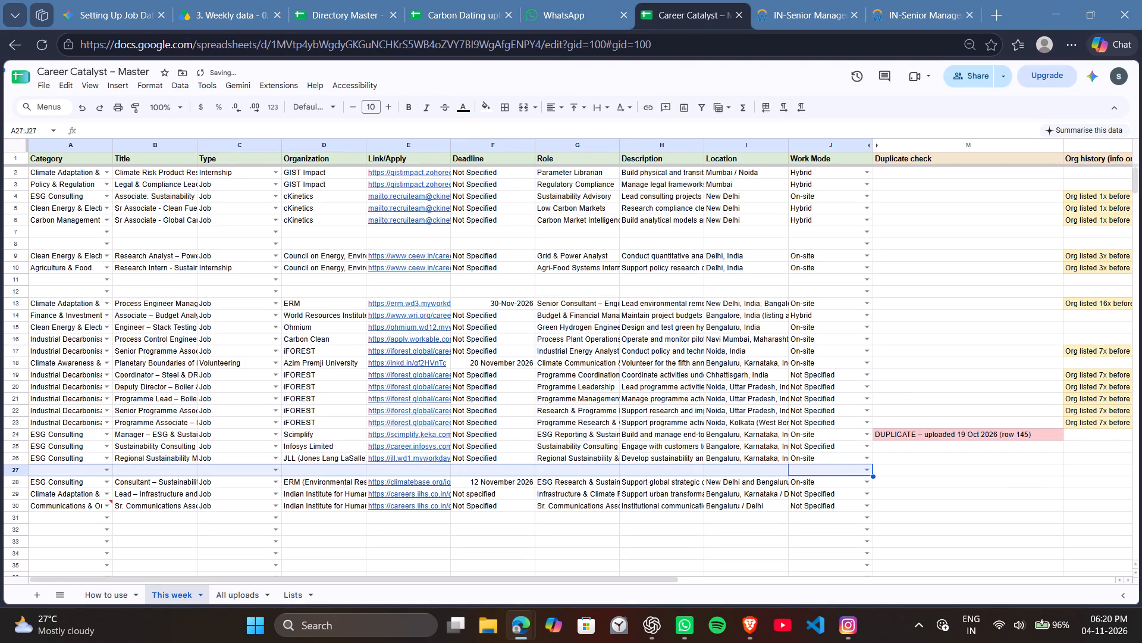
left_click(958, 518)
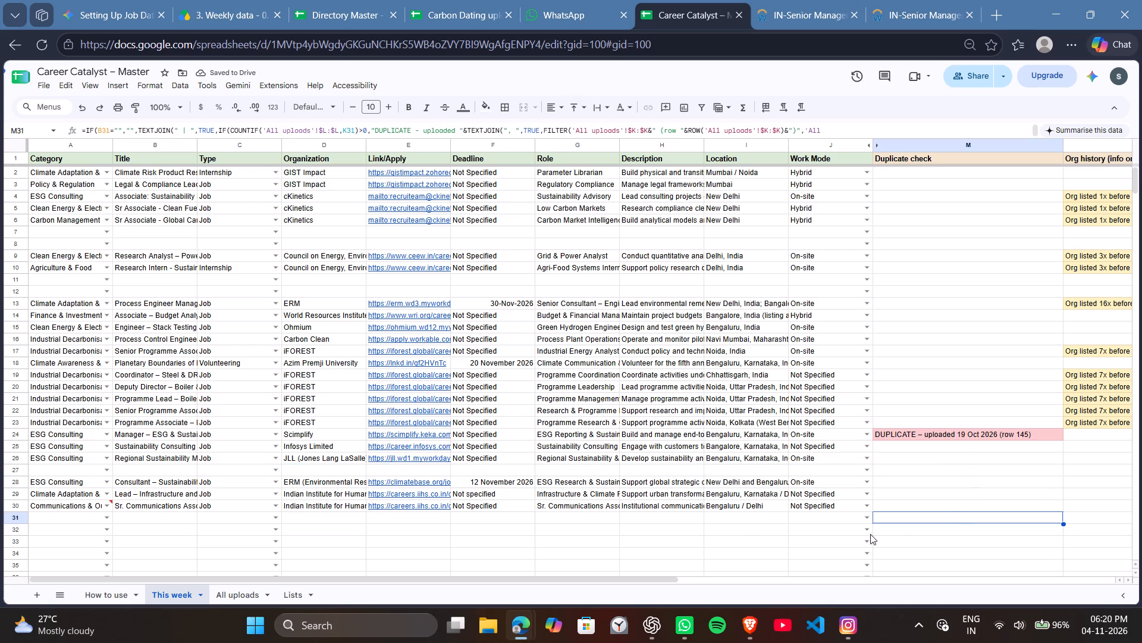
Copy the link of the earlier Scimplify Manager – ESG & Sustainability listing in row 145 of All uploads.
left_click(245, 599)
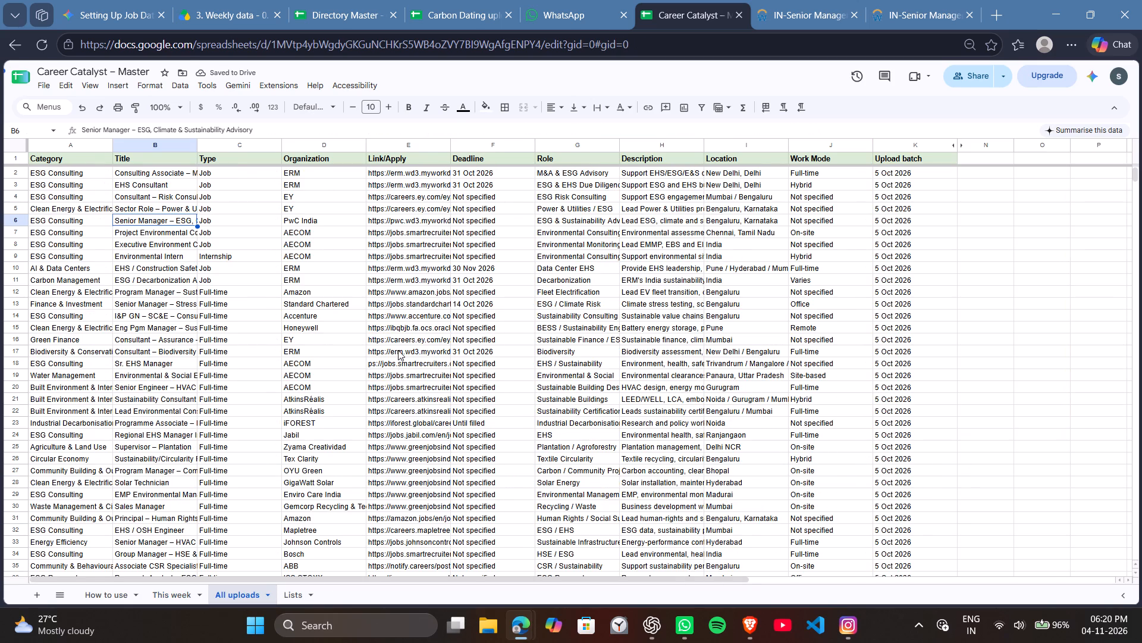
scroll(299, 516, "down", 10)
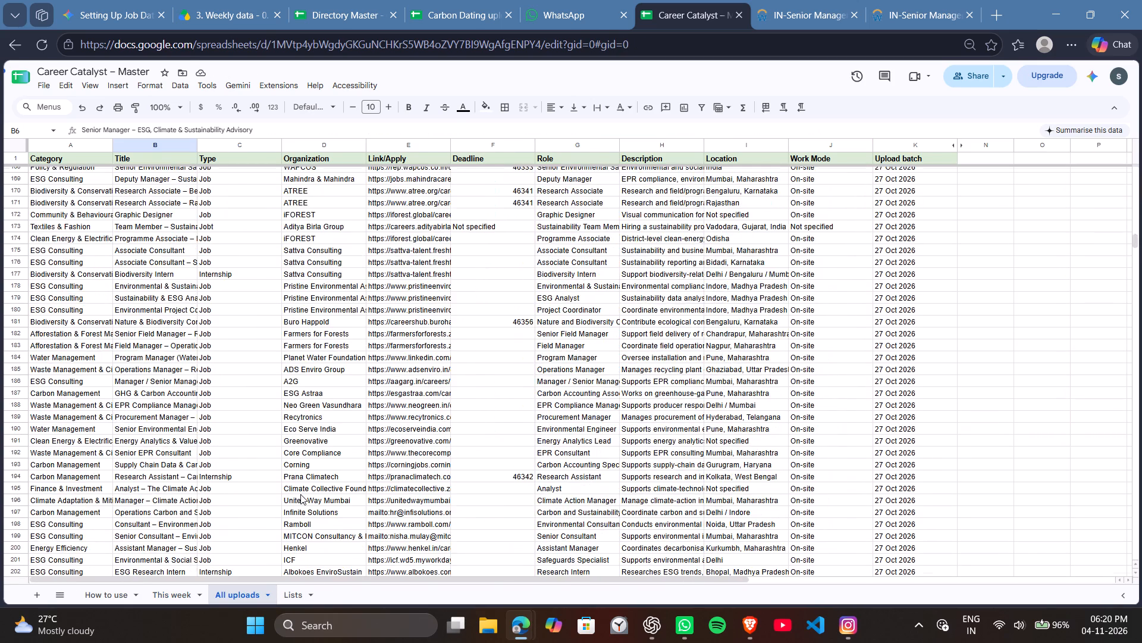
scroll(300, 494, "up", 1)
scroll(61, 215, "up", 2)
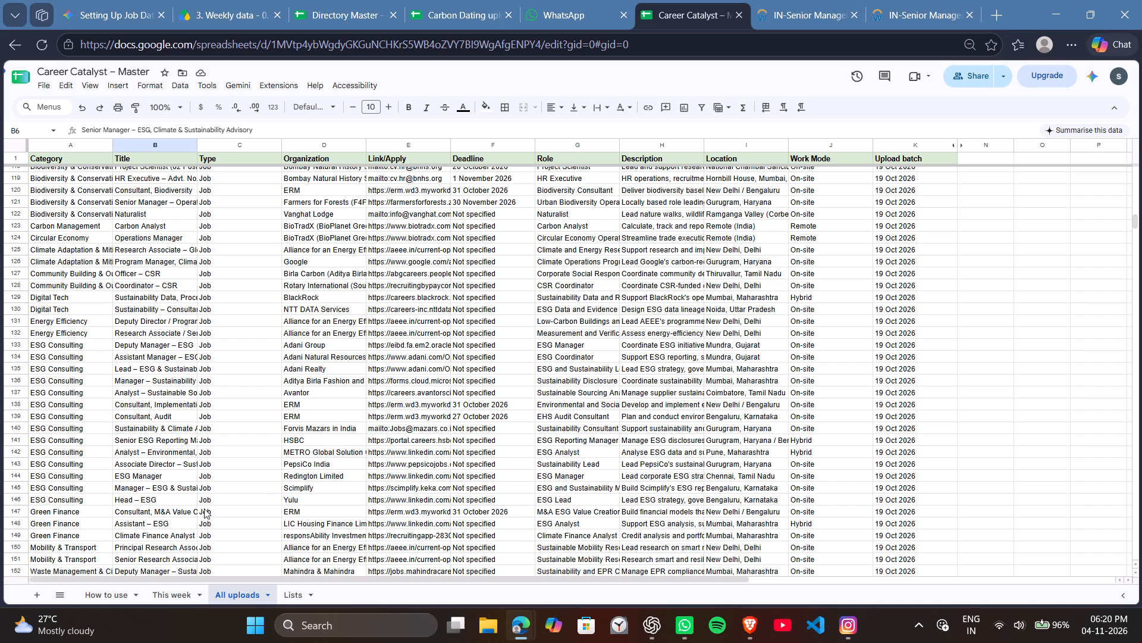
left_click(401, 490)
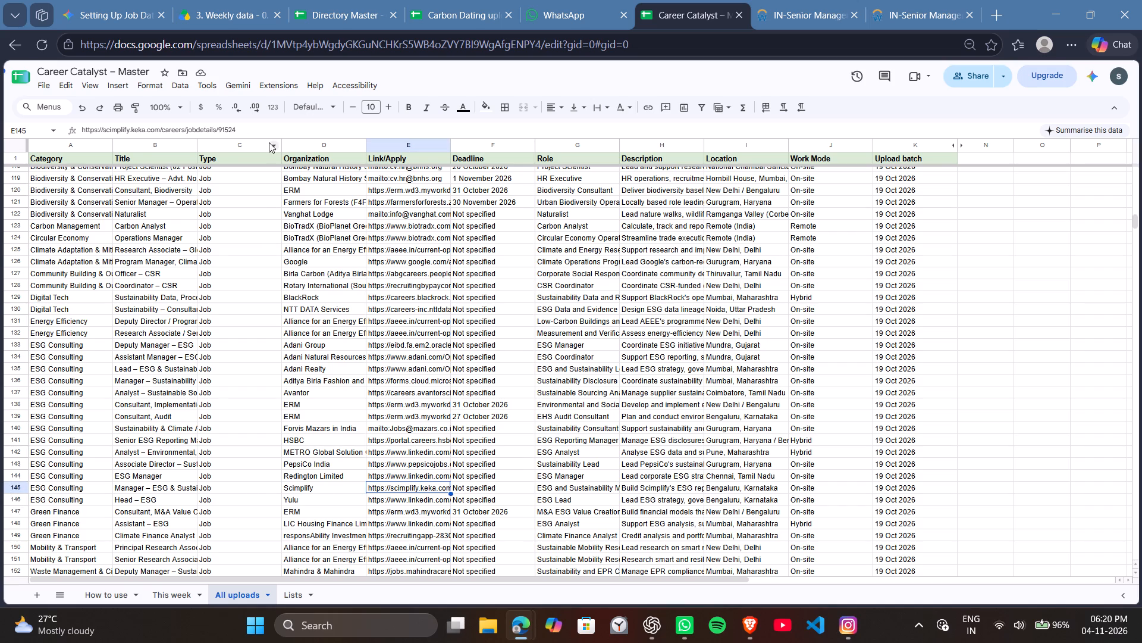
left_click_drag(241, 124, 0, 161)
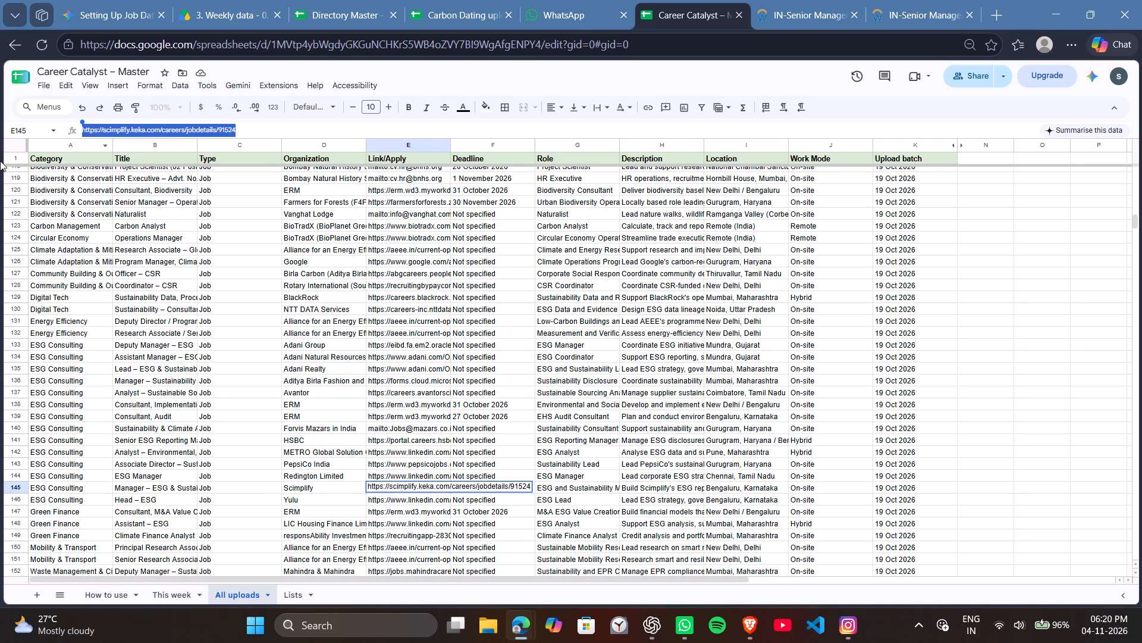
key("ctrl+c")
Close the two PwC Senior Manager posting pages.
left_click(855, 14)
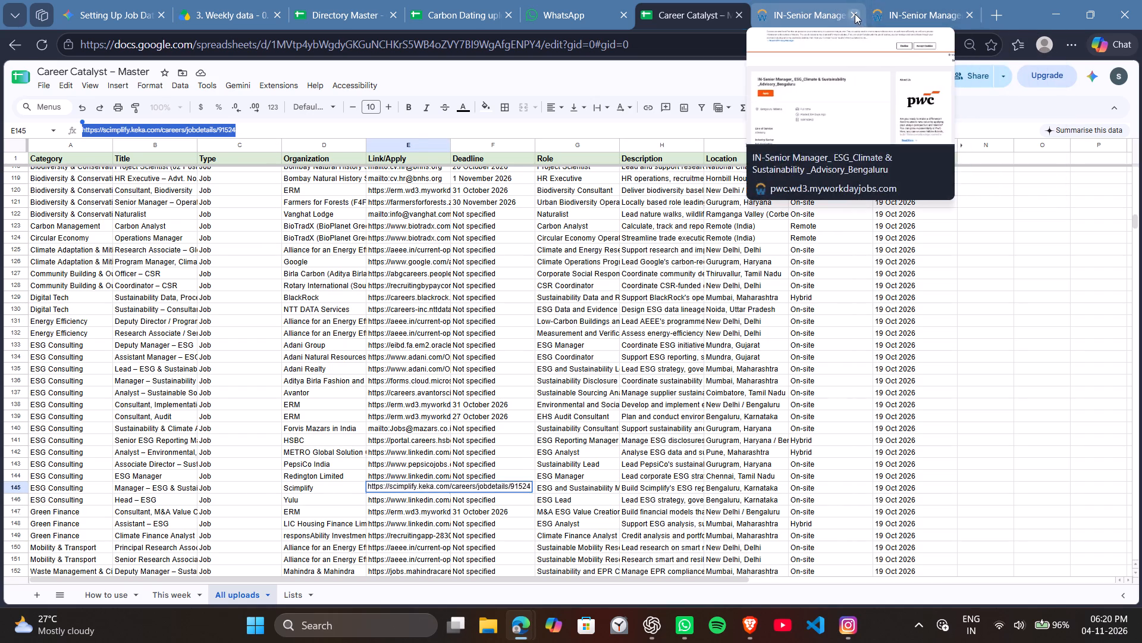
left_click(855, 14)
Open the copied Scimplify job link in a new browser tab.
left_click(887, 18)
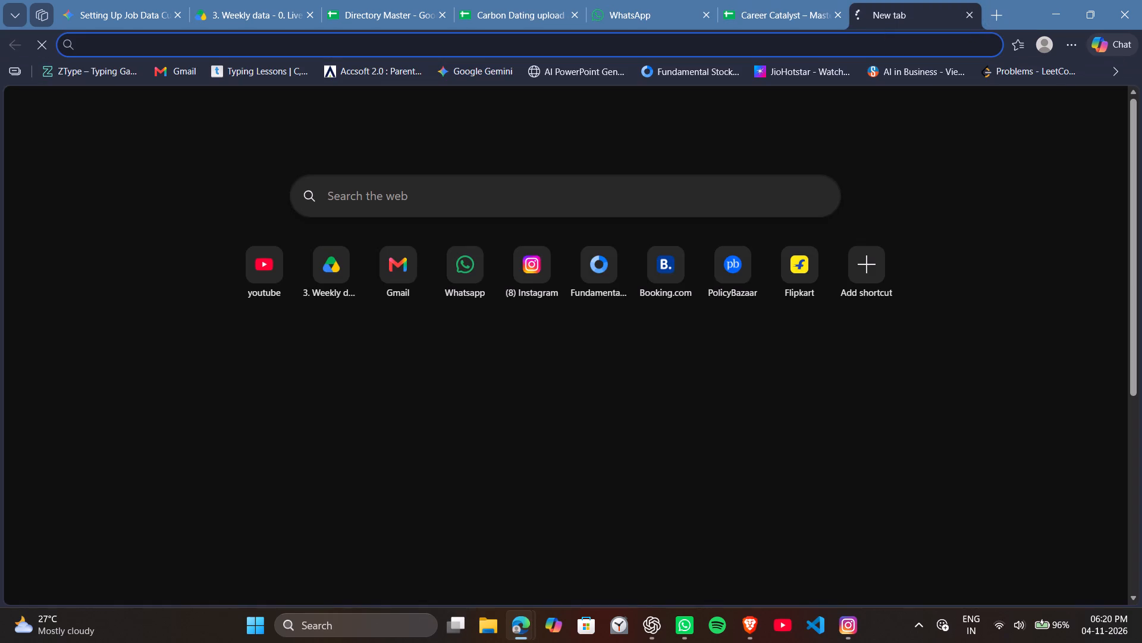
left_click(886, 42)
key("ctrl+v")
key("Return")
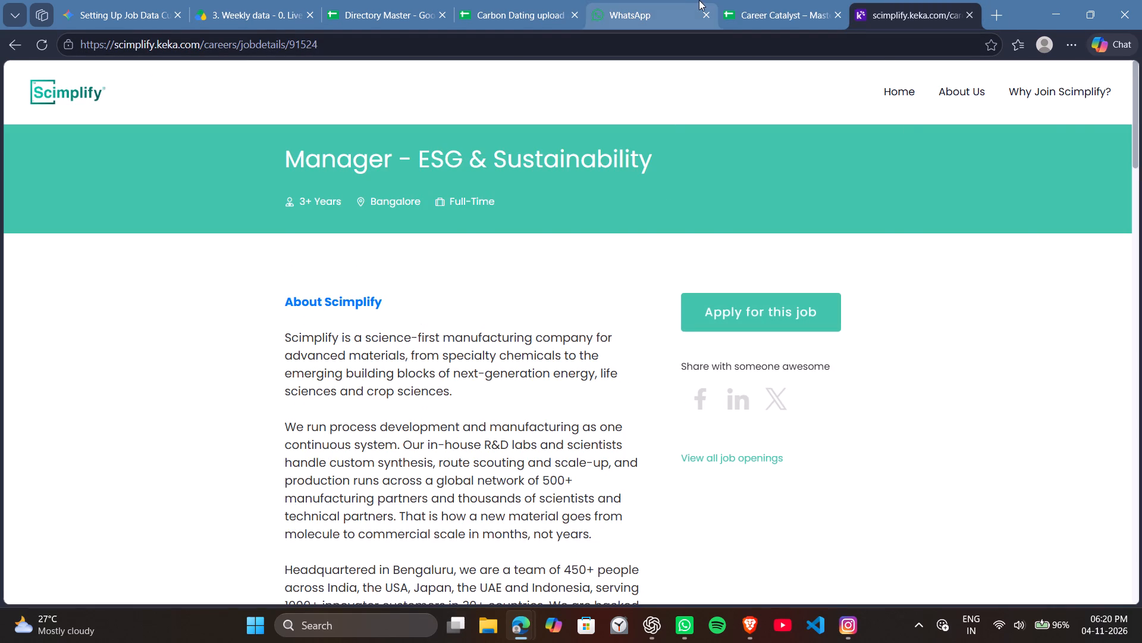
Open the row 24 Scimplify link from This week and compare its page with the one from the earlier upload.
left_click(758, 24)
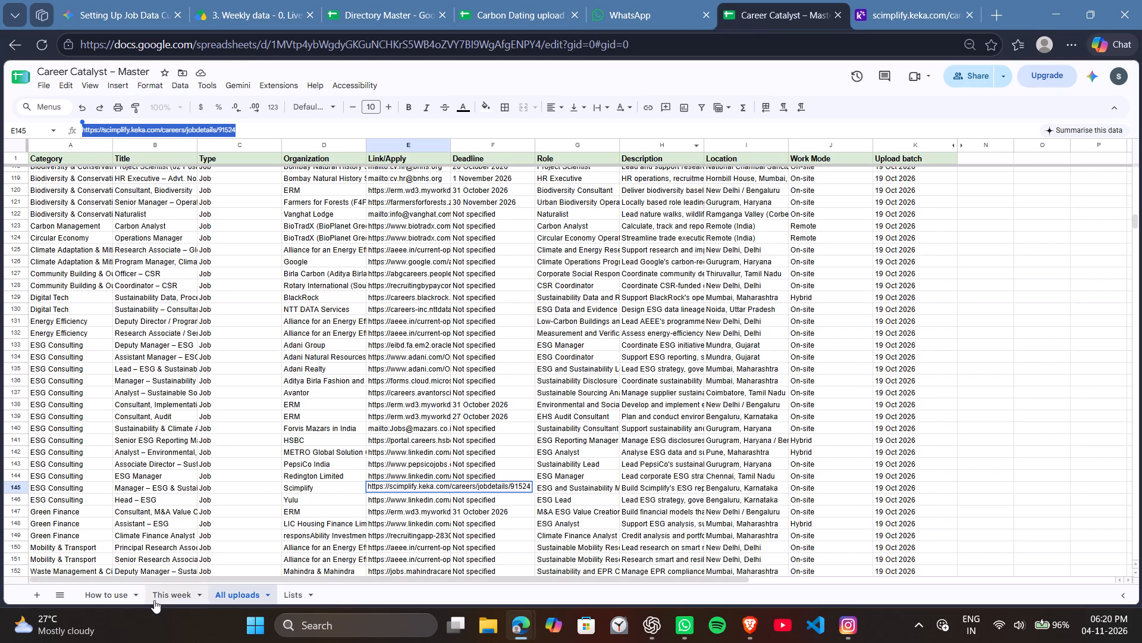
left_click(160, 605)
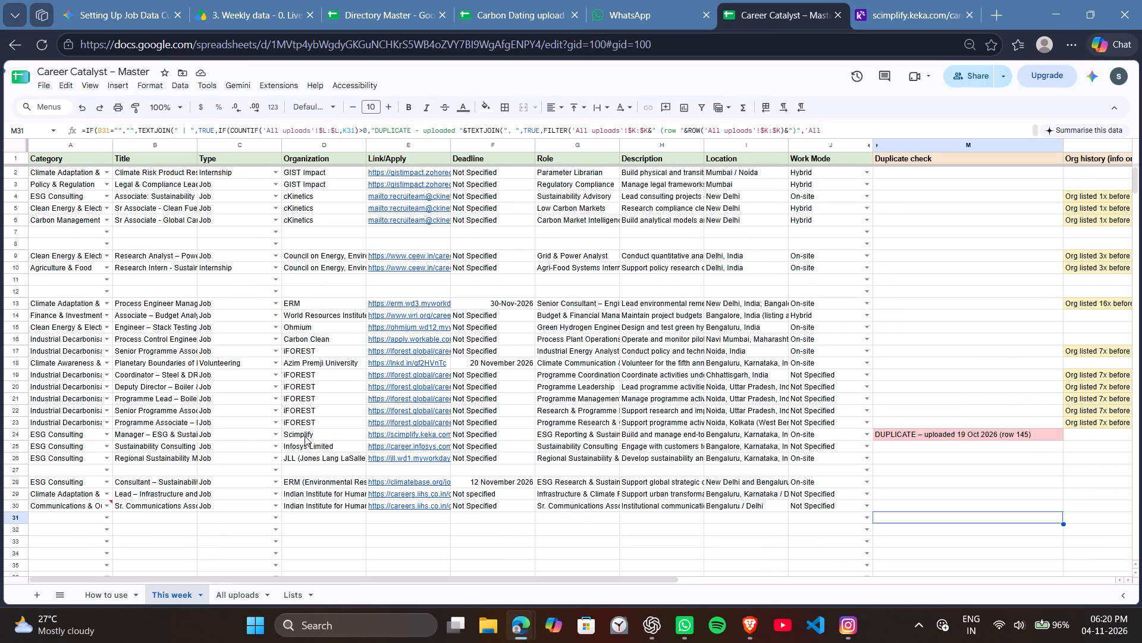
left_click(388, 434)
left_click(410, 456)
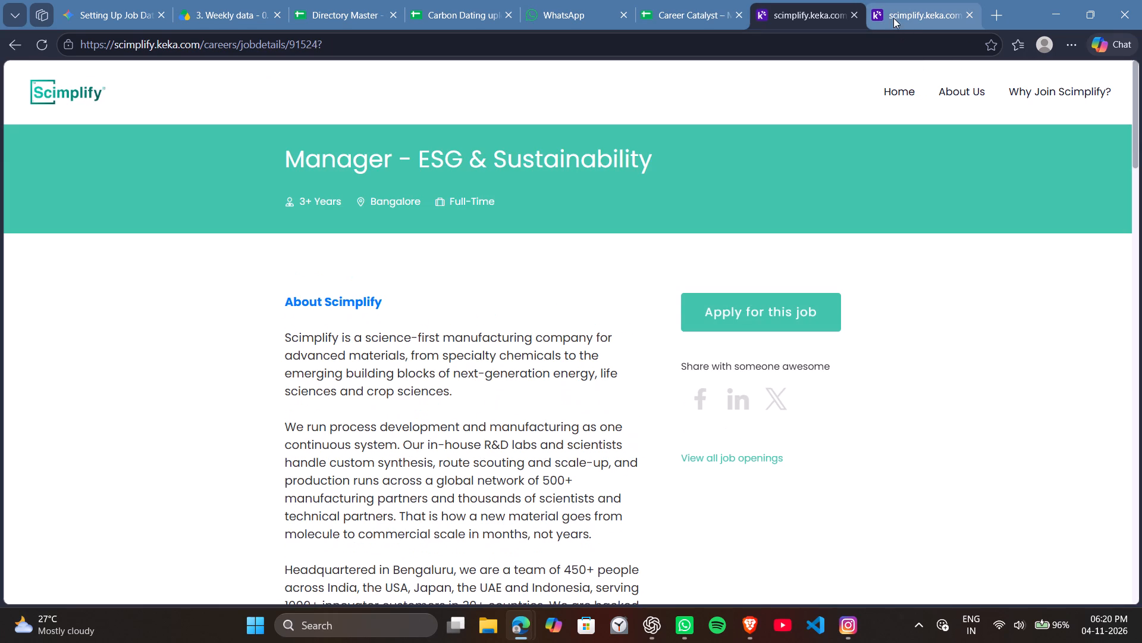
left_click(891, 8)
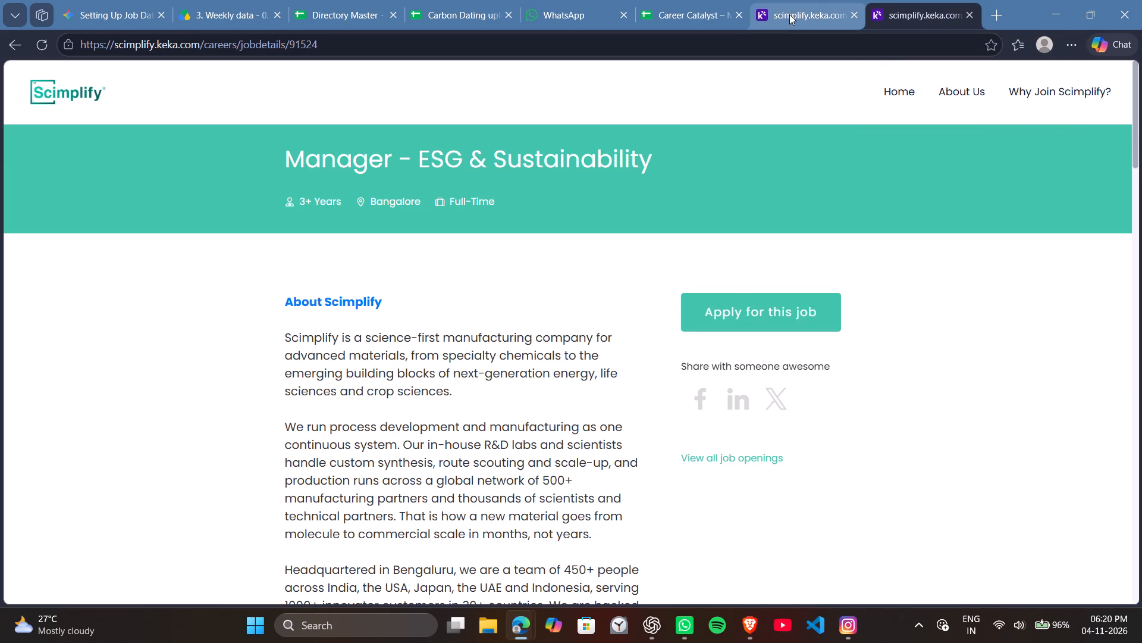
left_click(789, 14)
left_click(683, 0)
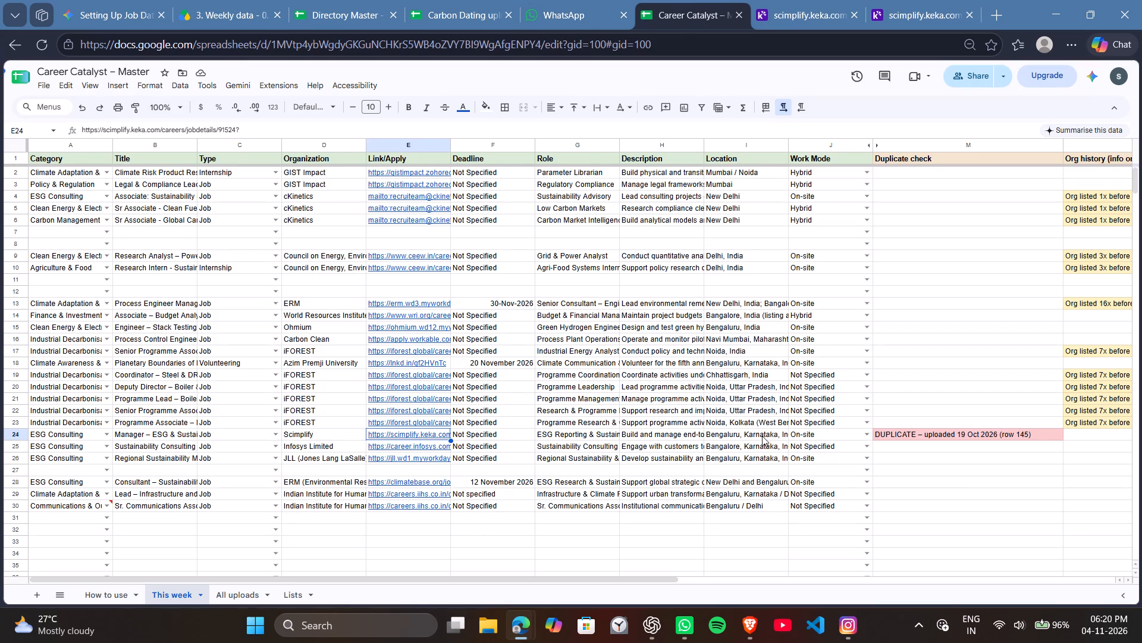
Clear the duplicate Scimplify Manager – ESG & Sustainability listing in row 24, from Category through Work Mode.
left_click(810, 429)
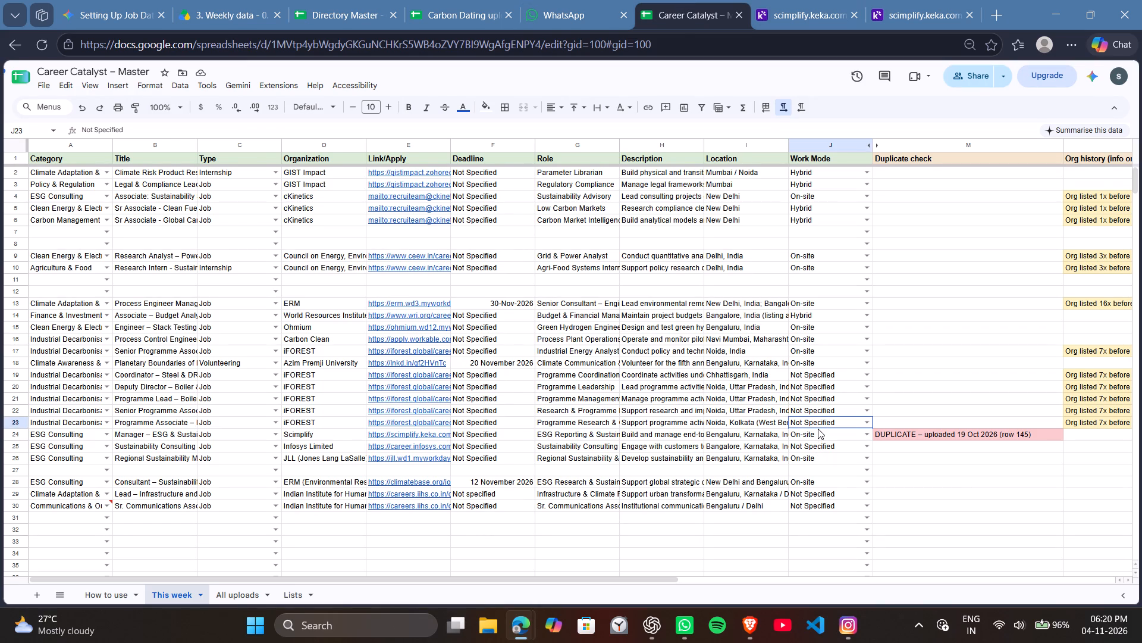
left_click(821, 435)
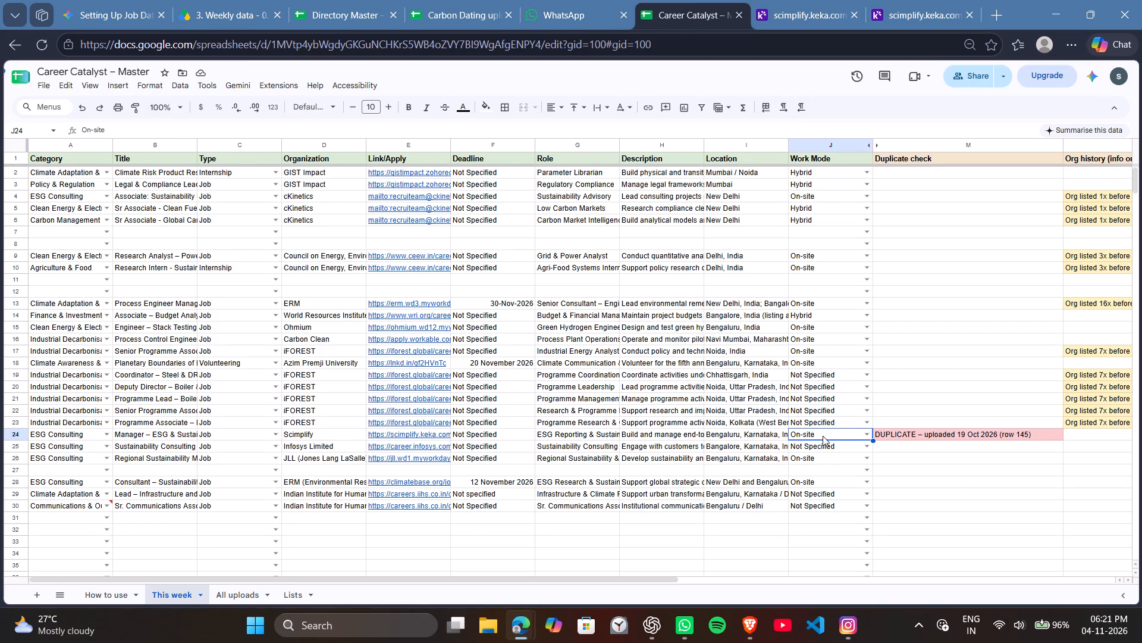
key("shift+Left")
key("shift+Left")
key("shift+Left")
key("shift+Left")
key("shift+Left")
key("shift+Left")
key("shift+Left")
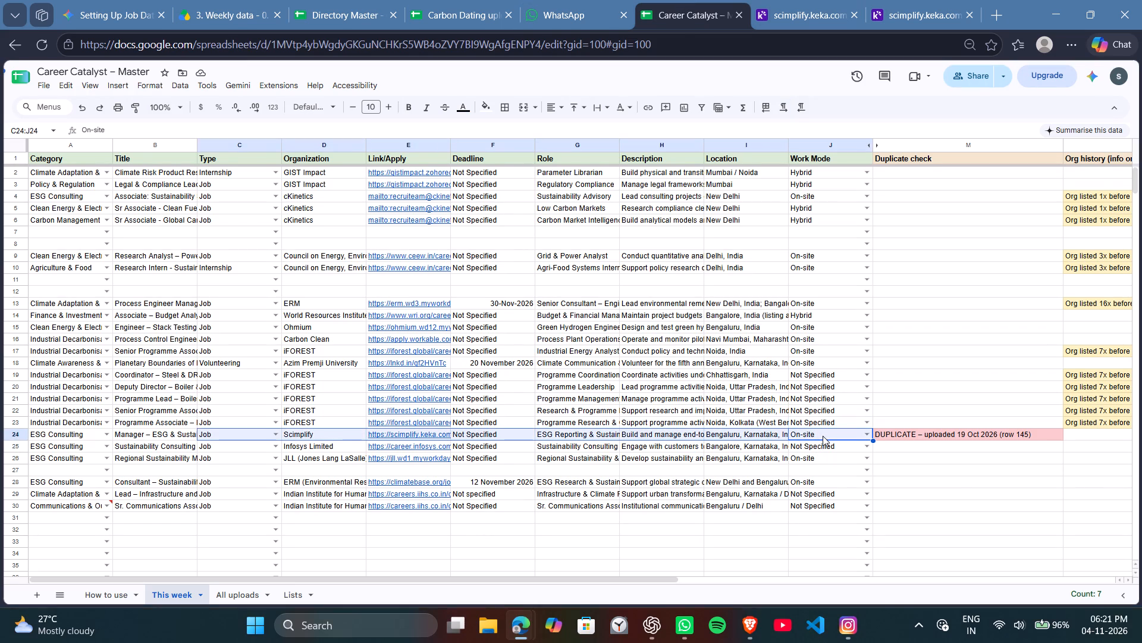
key("shift+Left")
key("shift+Left")
key("Delete")
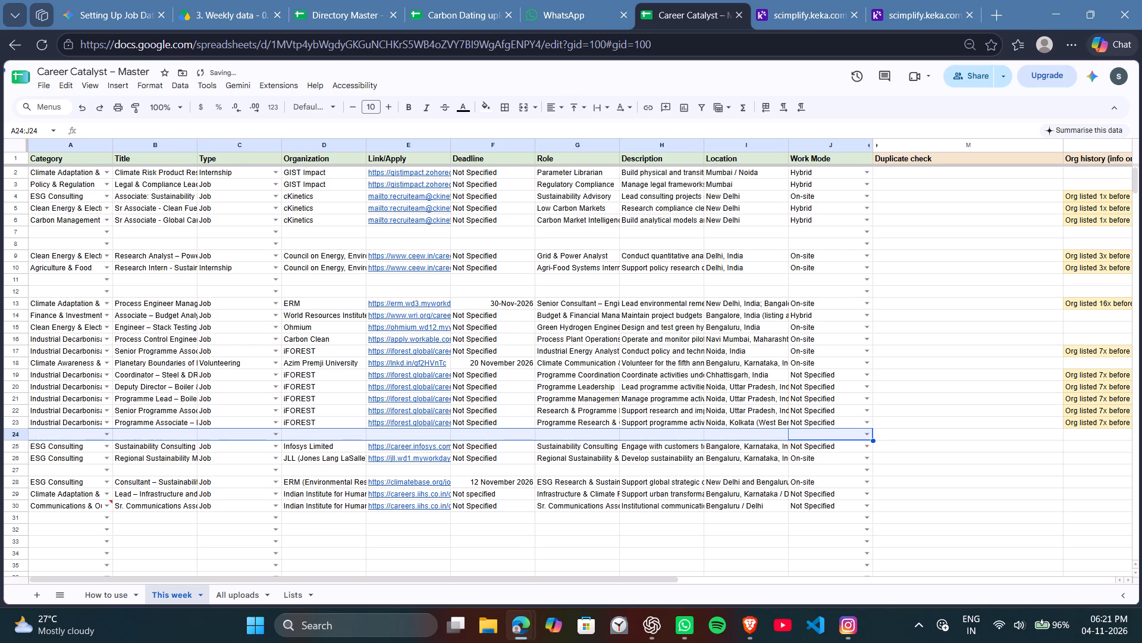
Review the check columns of This week for listings that are still flagged.
scroll(940, 498, "up", 4)
left_click(940, 498)
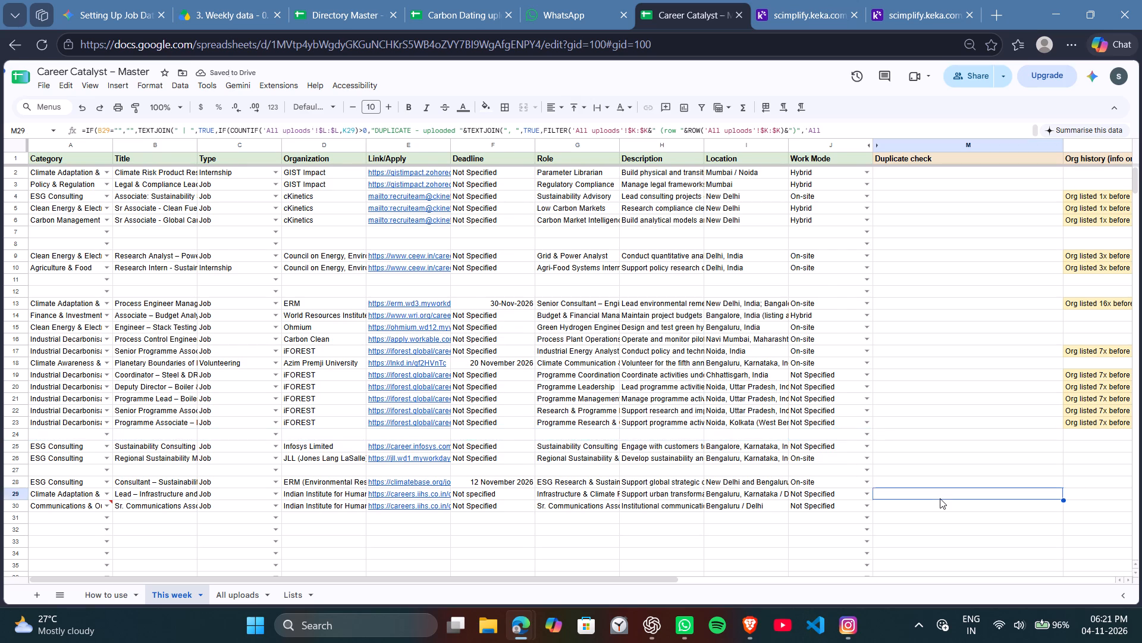
scroll(940, 498, "down", 1)
scroll(940, 498, "up", 2)
scroll(887, 374, "up", 4)
left_click_drag(429, 579, 583, 563)
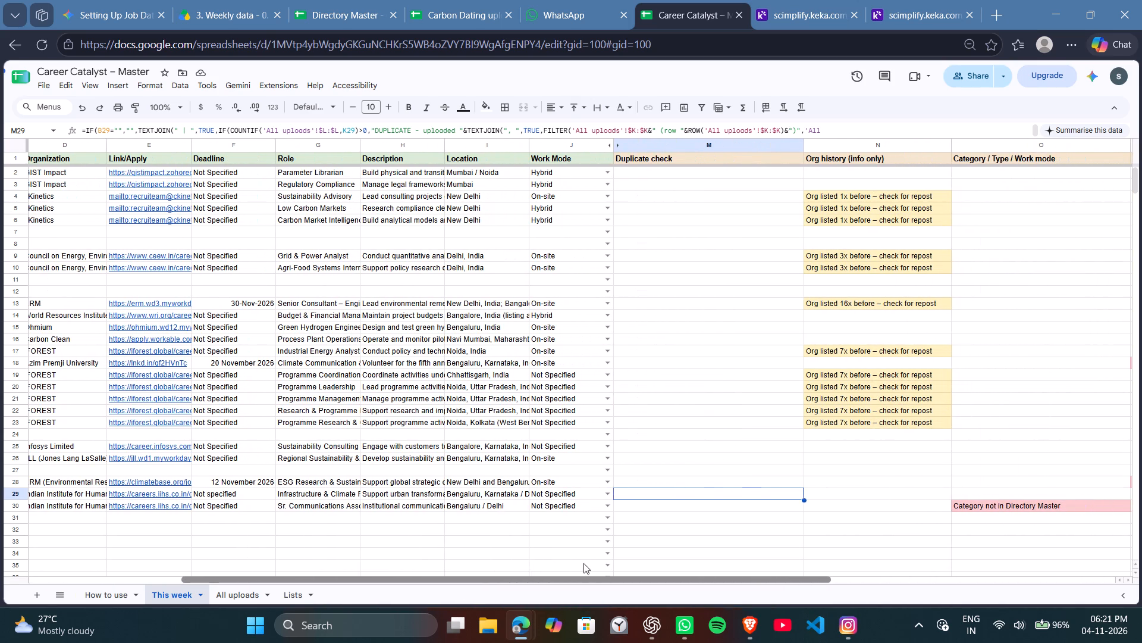
left_click_drag(583, 563, 714, 570)
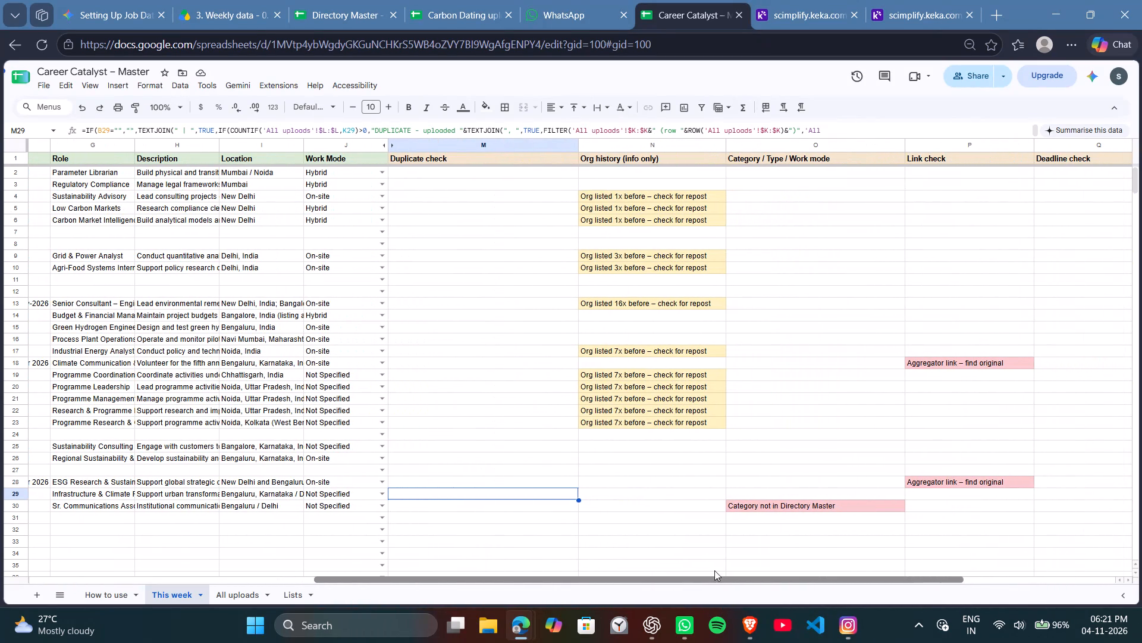
left_click_drag(714, 570, 737, 572)
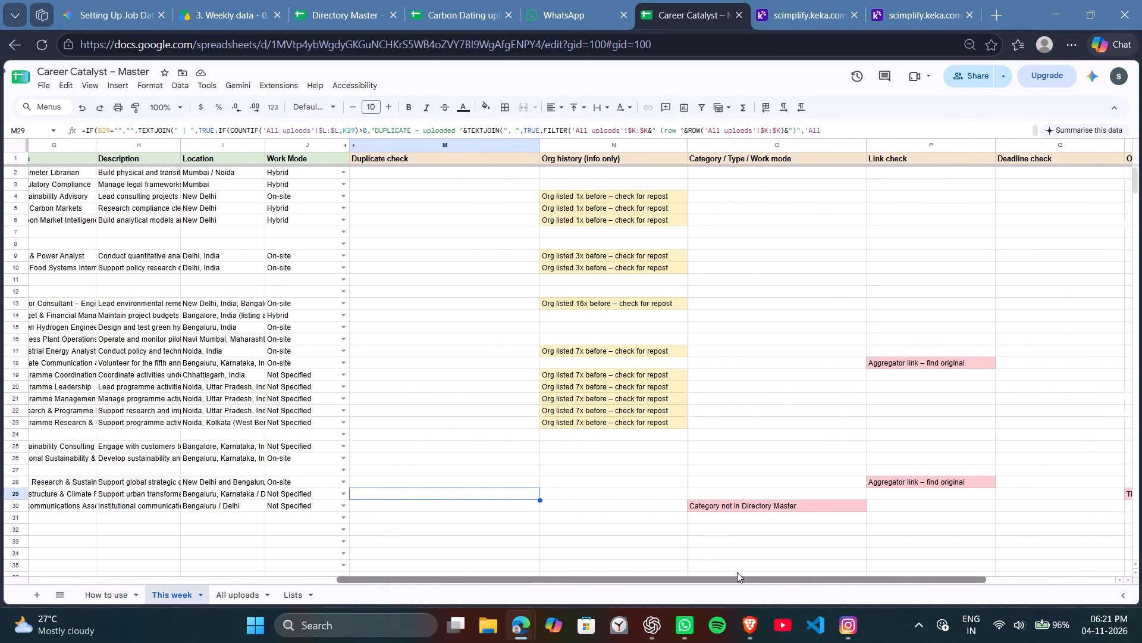
left_click_drag(737, 572, 218, 528)
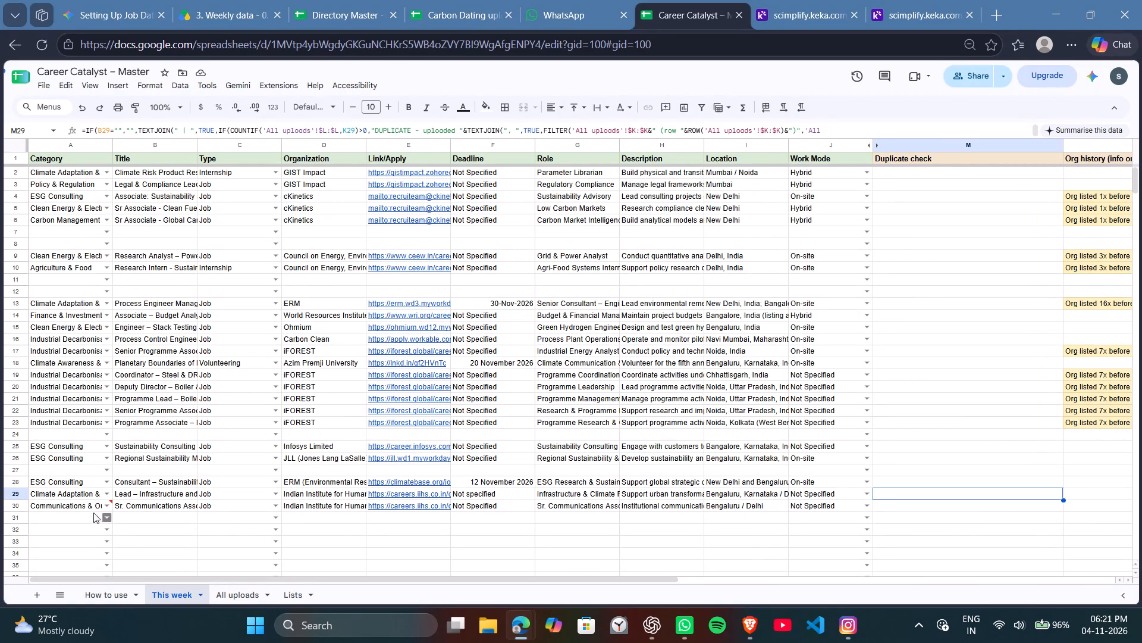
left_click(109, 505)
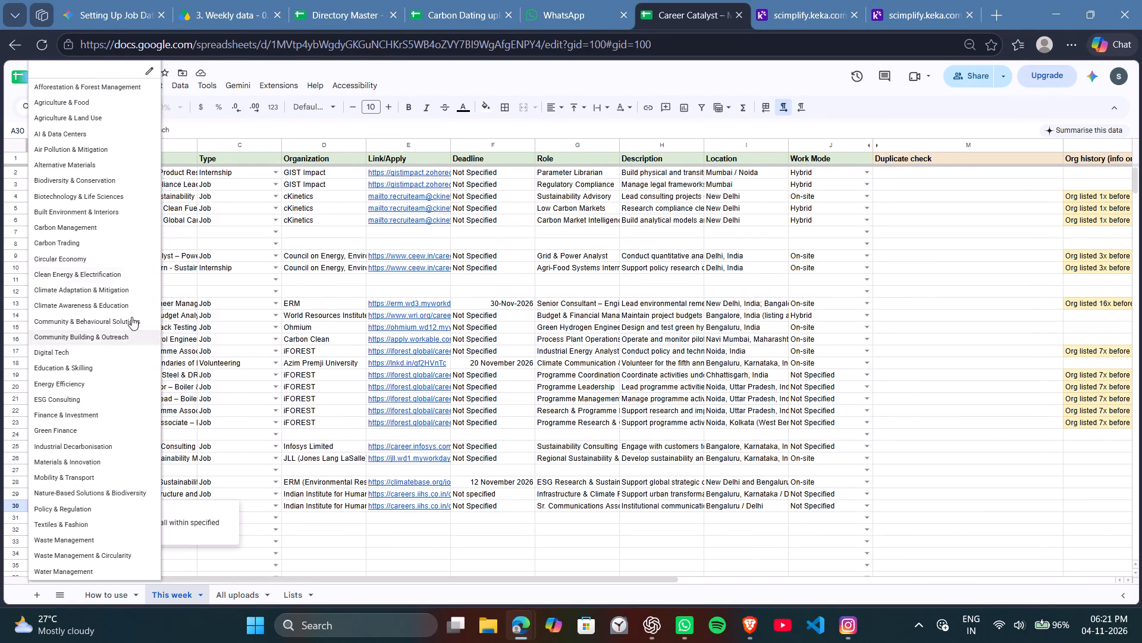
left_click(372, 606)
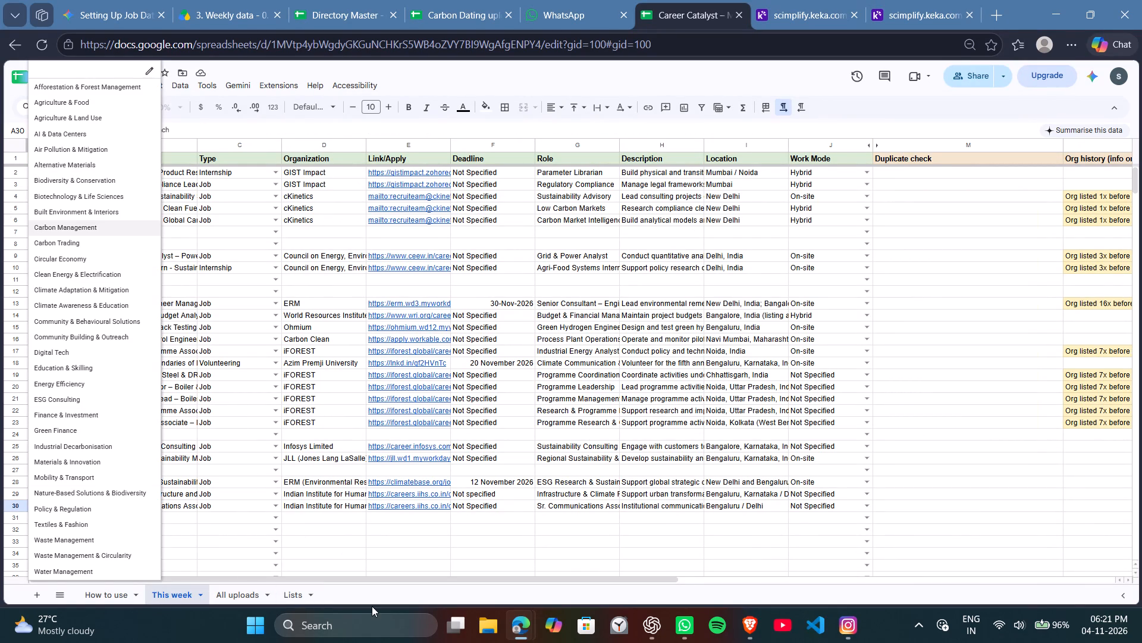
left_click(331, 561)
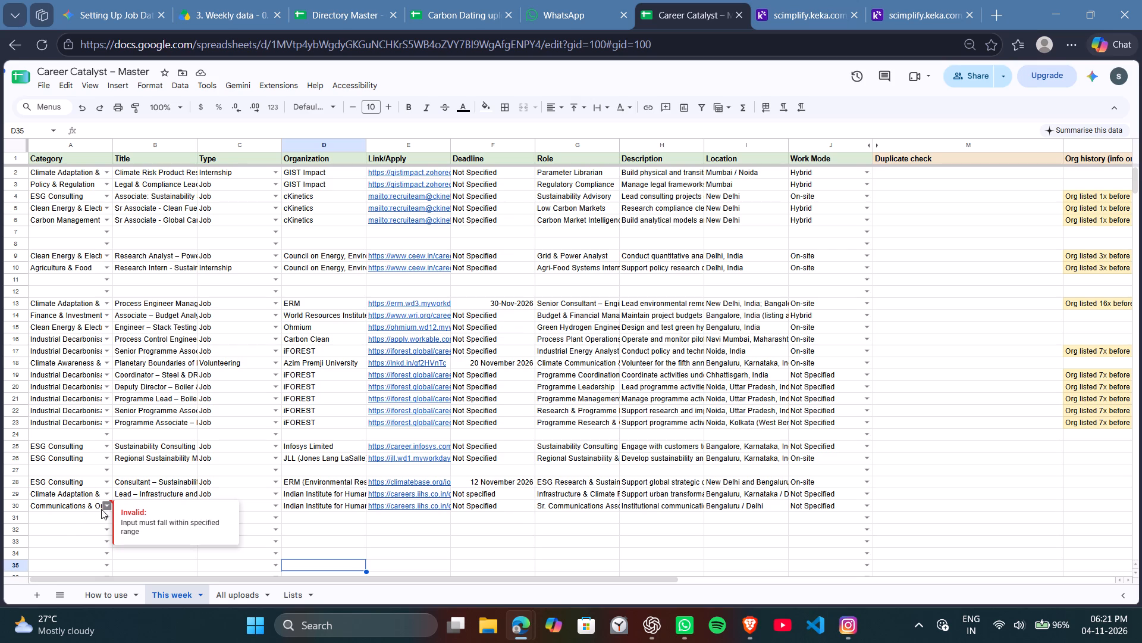
Remove the sentence "Requires 6–8 years of experience, preferably in institutional communications." from the row 30 Description.
left_click(676, 507)
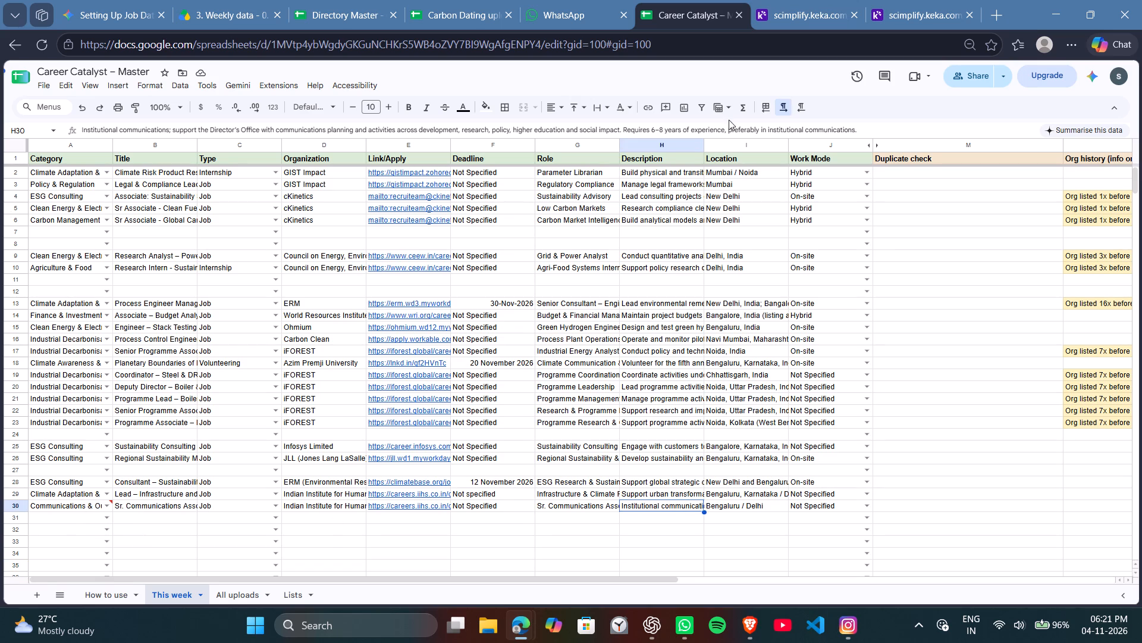
left_click_drag(859, 129, 641, 132)
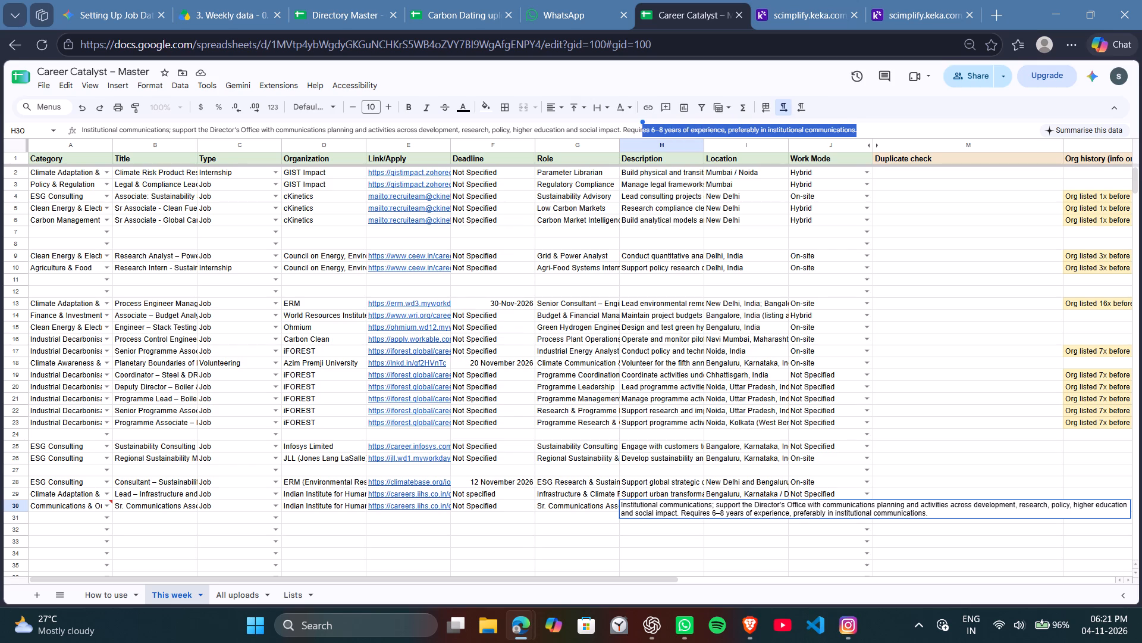
left_click_drag(641, 132, 625, 134)
key("BackSpace")
key("BackSpace")
key("Return")
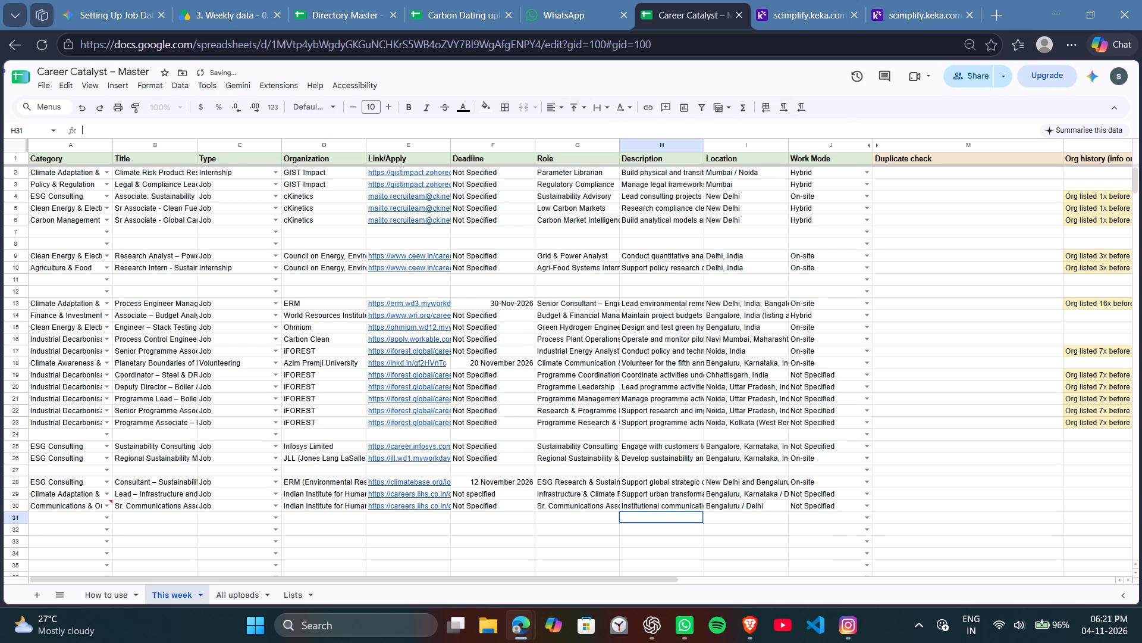
Set the Category of the Sr. Communications Associate listing in row 30 to Policy & Regulation.
left_click(106, 508)
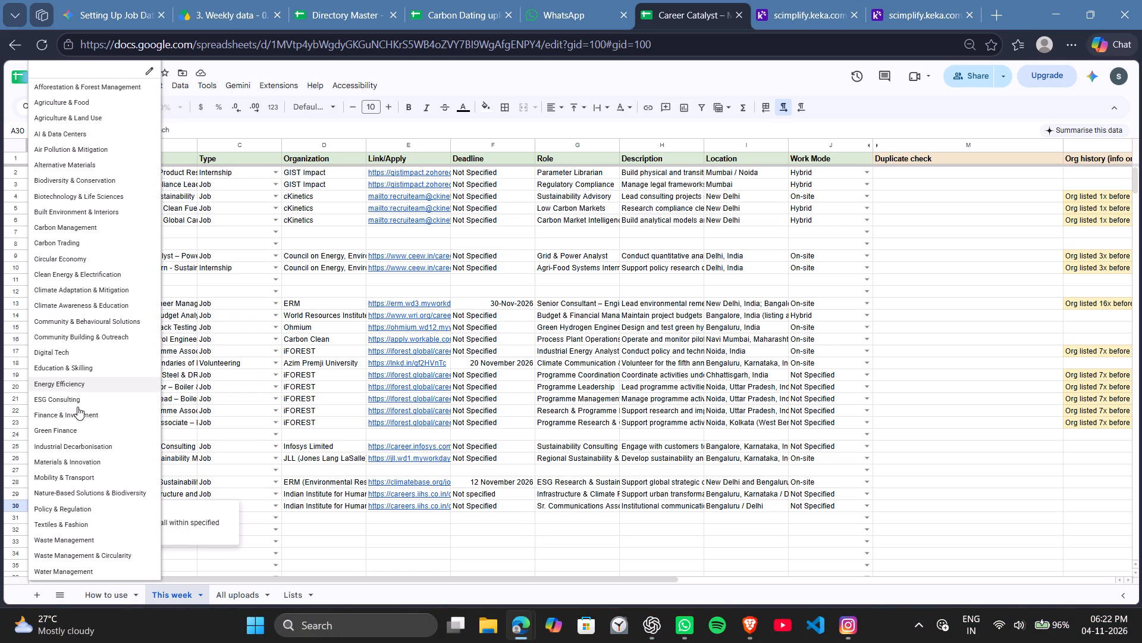
scroll(77, 539, "down", 2)
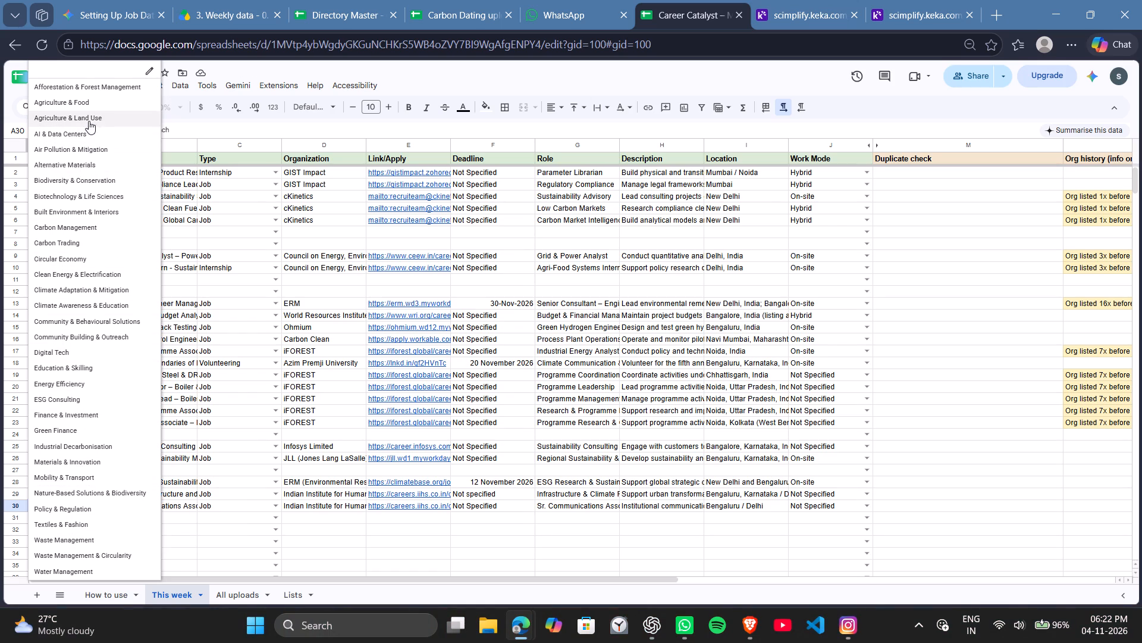
left_click(648, 511)
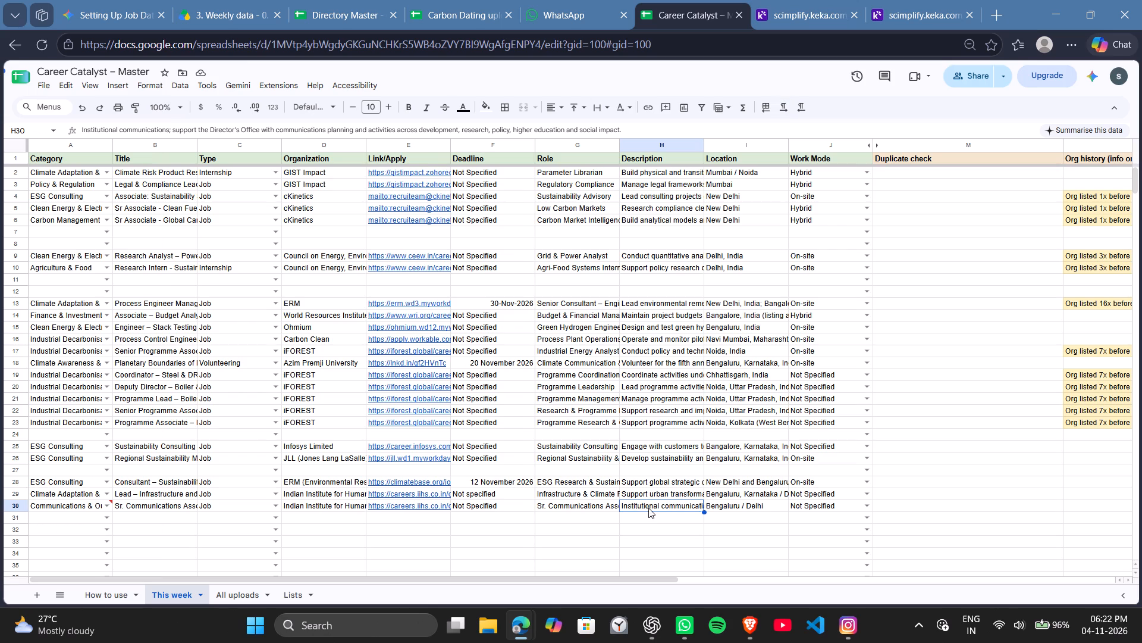
left_click(110, 504)
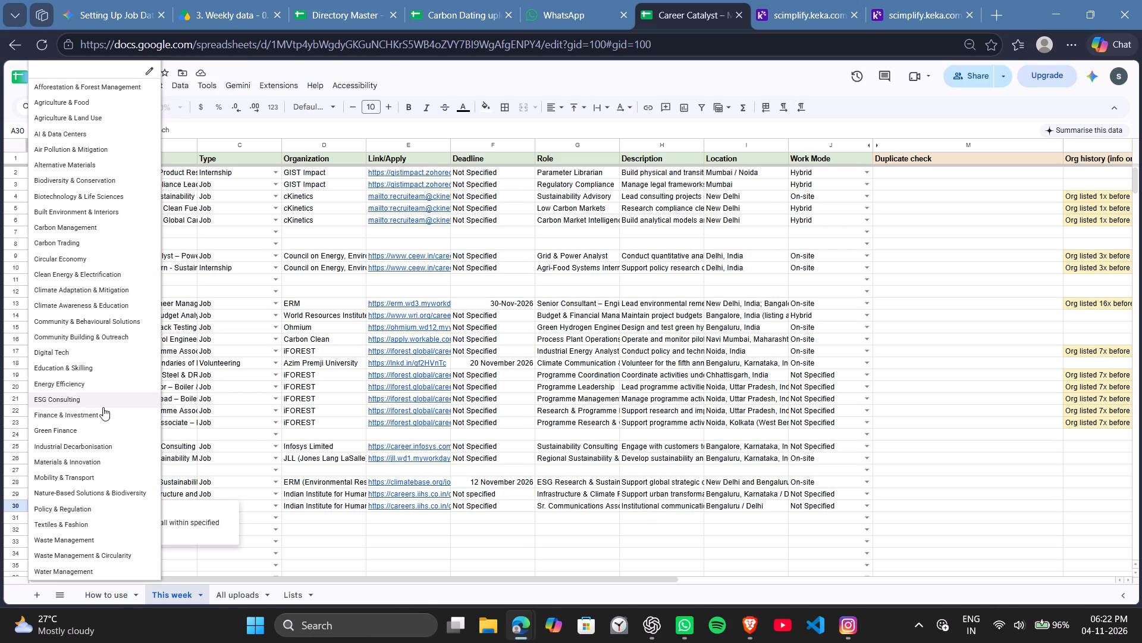
left_click(95, 502)
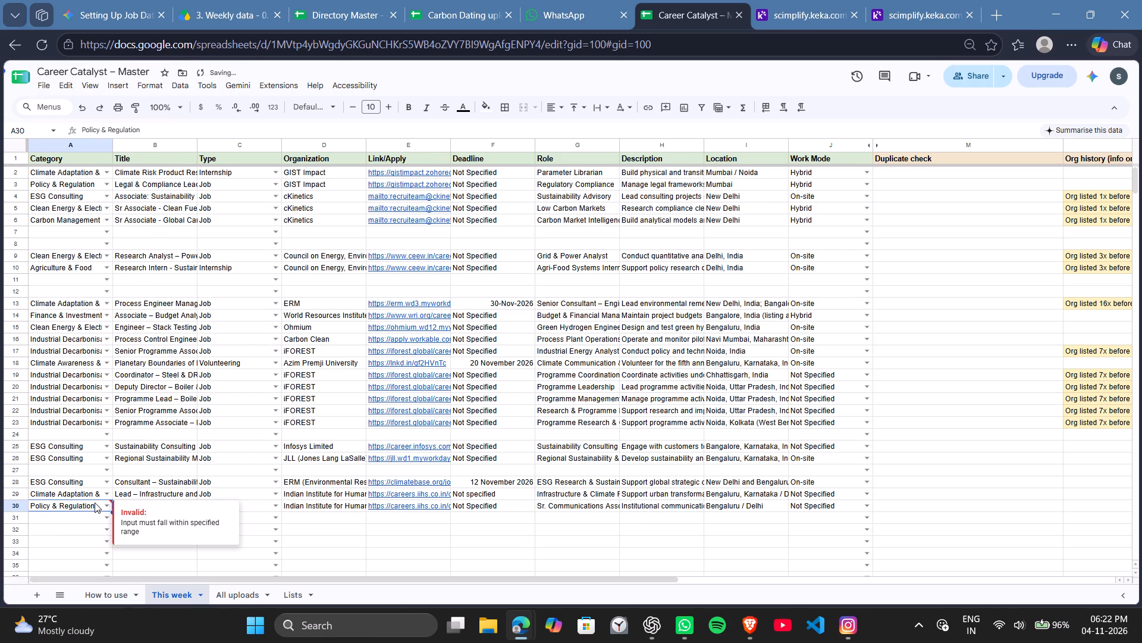
left_click(317, 557)
Recheck the flag columns and open the Climatebase link of the ERM consultant listing in row 28.
left_click_drag(332, 580, 626, 574)
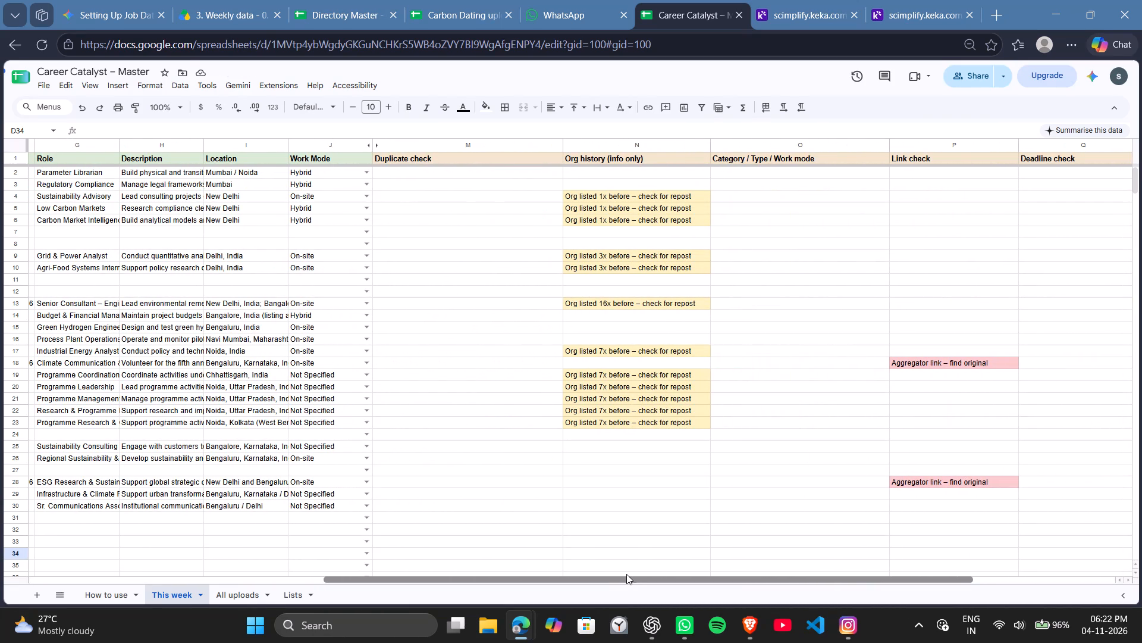
left_click_drag(626, 574, 460, 565)
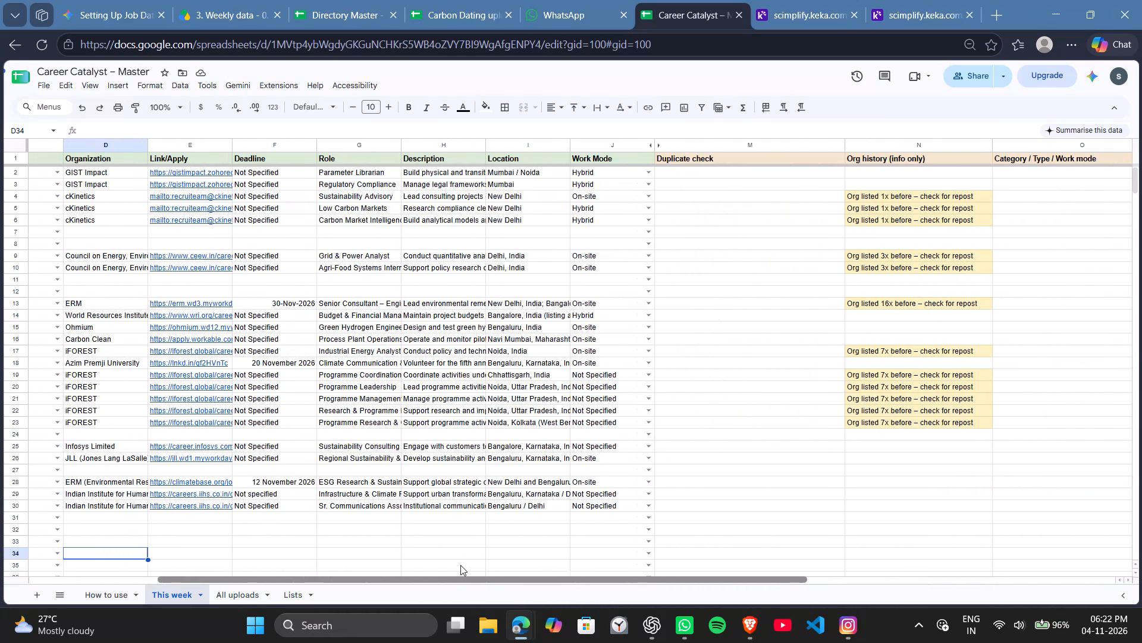
left_click_drag(460, 565, 519, 568)
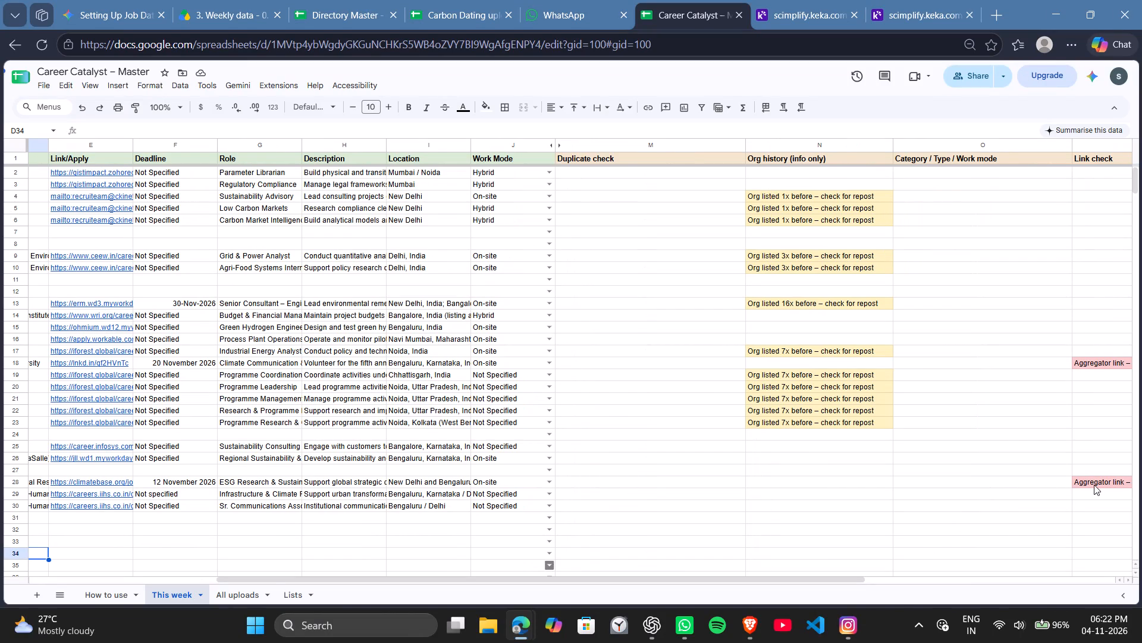
left_click(1094, 485)
key("Left")
key("Left")
key("Left")
key("Left")
key("Left")
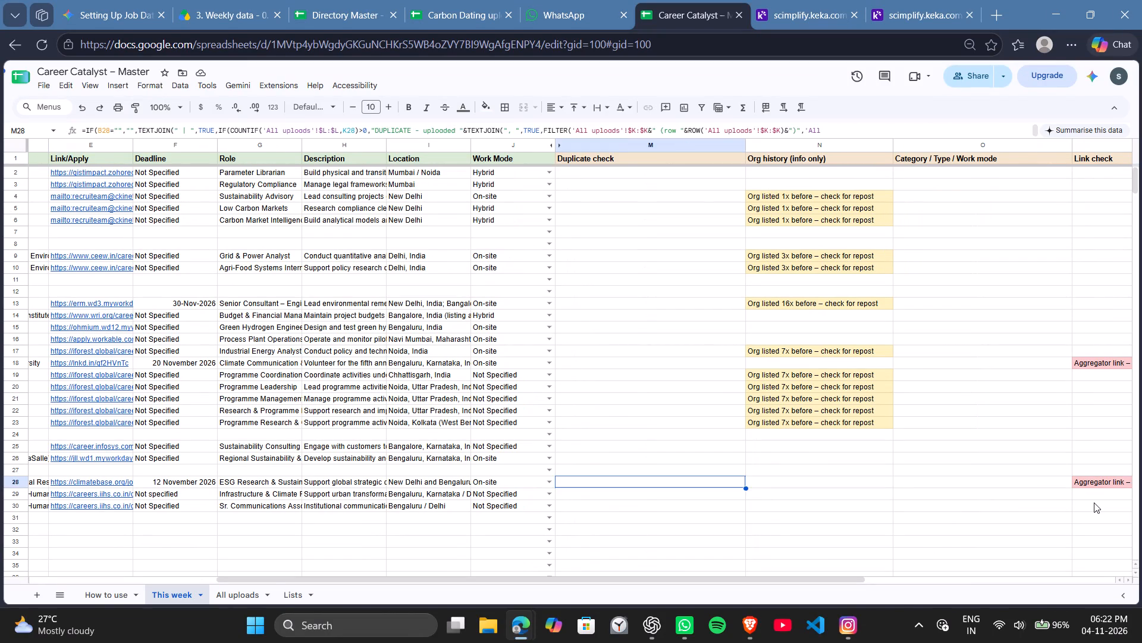
key("Left")
key("Left")
key("Left")
key("Left")
key("Left")
key("Left")
key("Left")
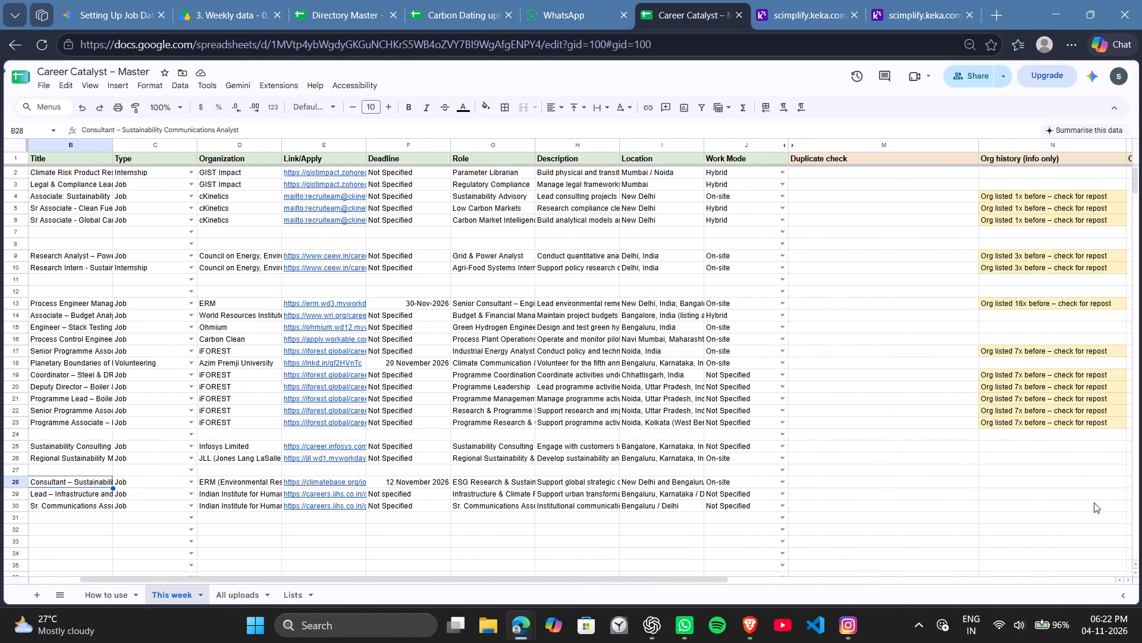
key("Left")
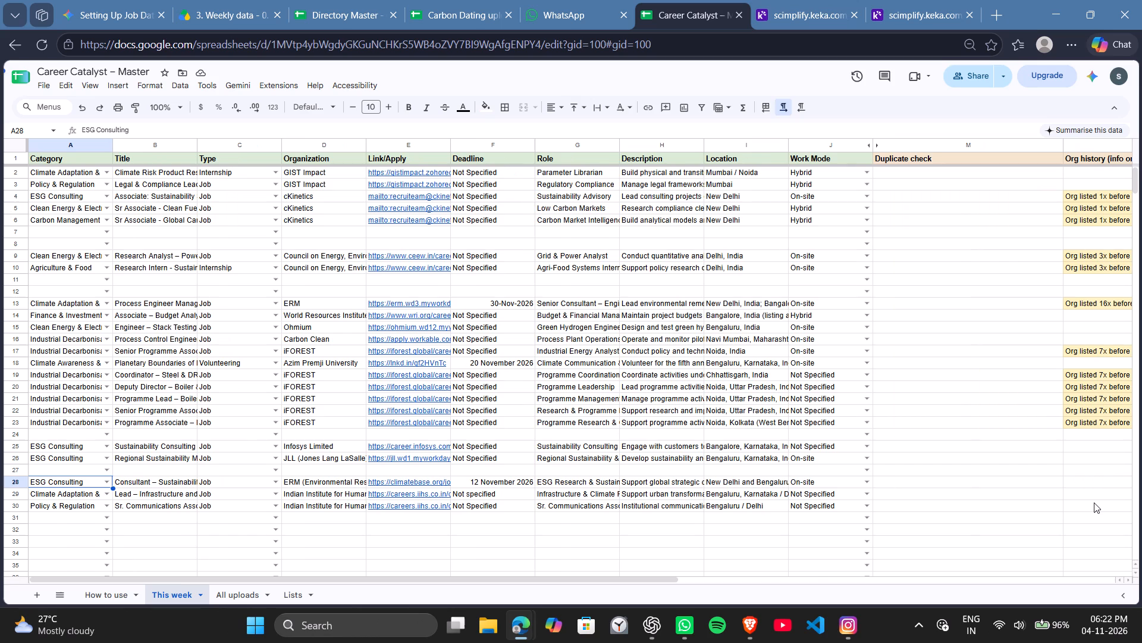
key("Right")
key("Right")
key("Right")
key("Right")
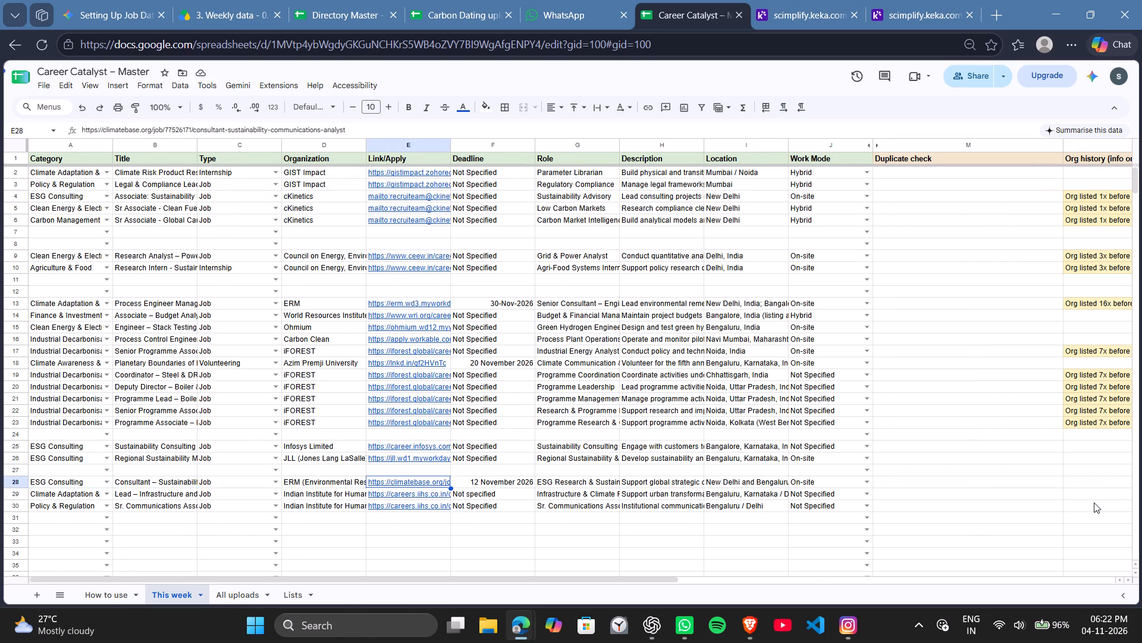
left_click(421, 480)
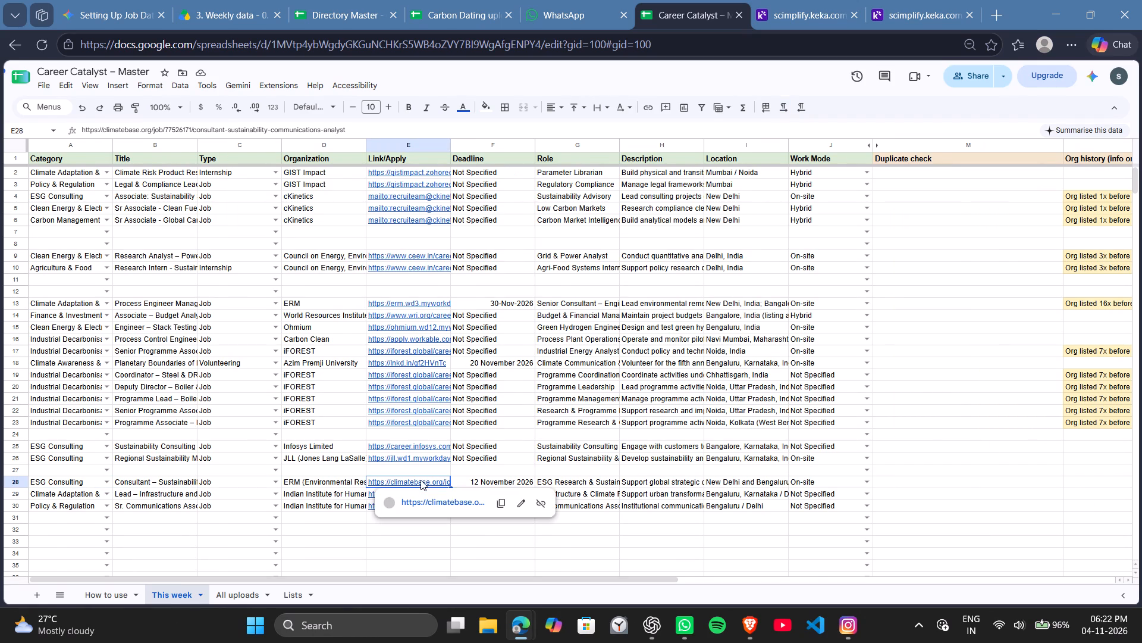
left_click(448, 498)
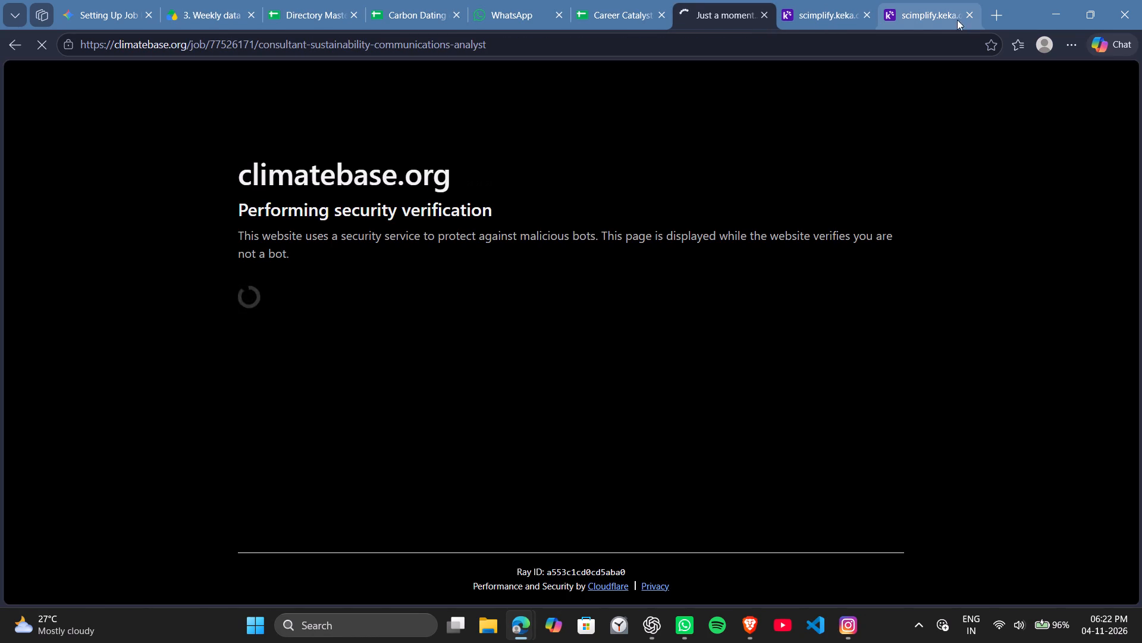
Close the two Scimplify job pages.
left_click(870, 15)
left_click(870, 16)
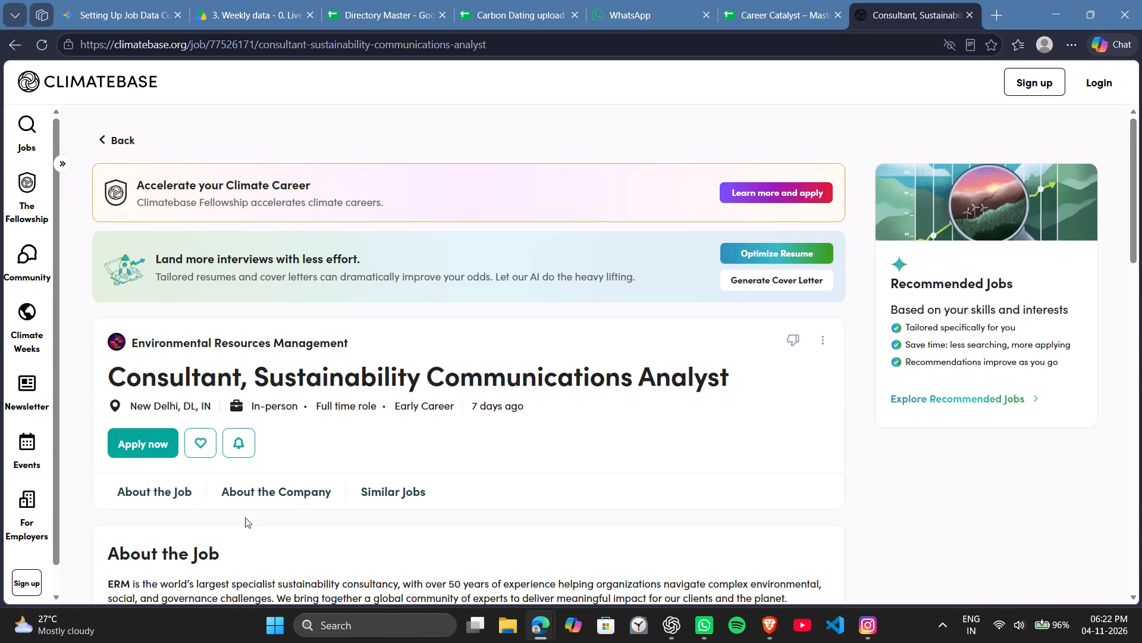
Check whether the Climatebase posting's application option leads to ERM's original job page, and dismiss the application form.
scroll(271, 530, "down", 1)
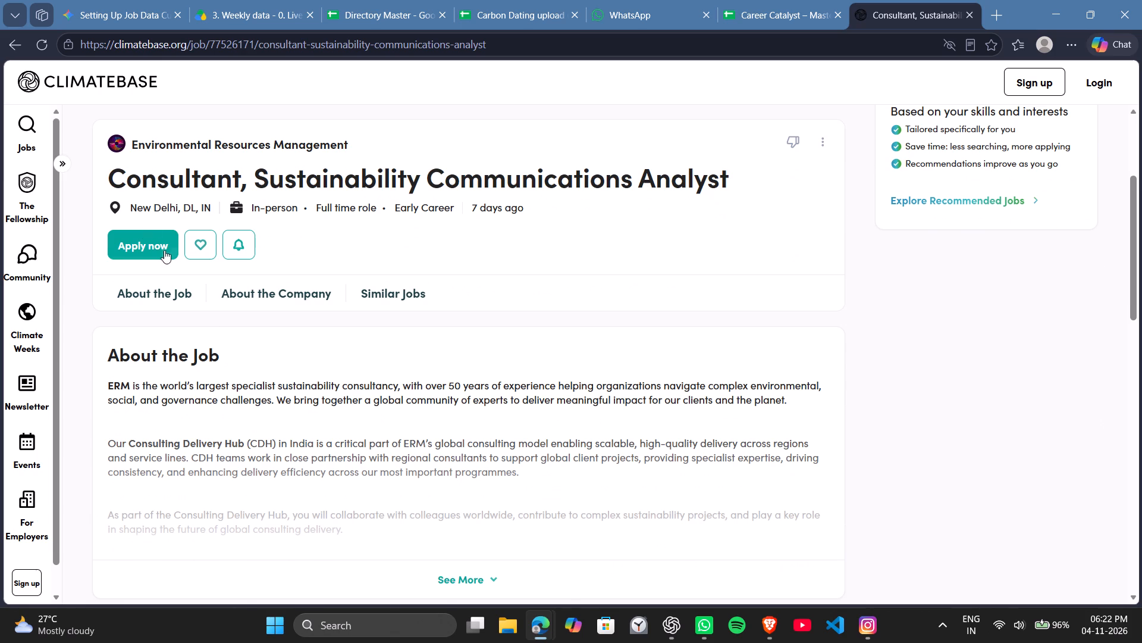
left_click(164, 251)
left_click(752, 209)
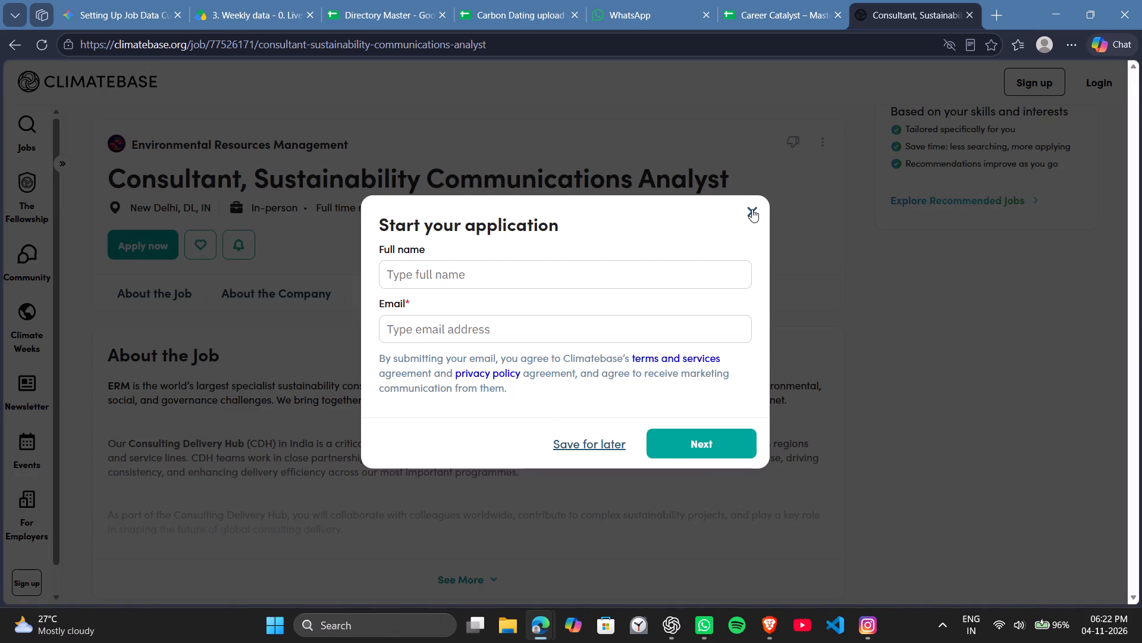
Return to the This week sheet and review the Link check flag for the ERM listing in row 28.
left_click(772, 0)
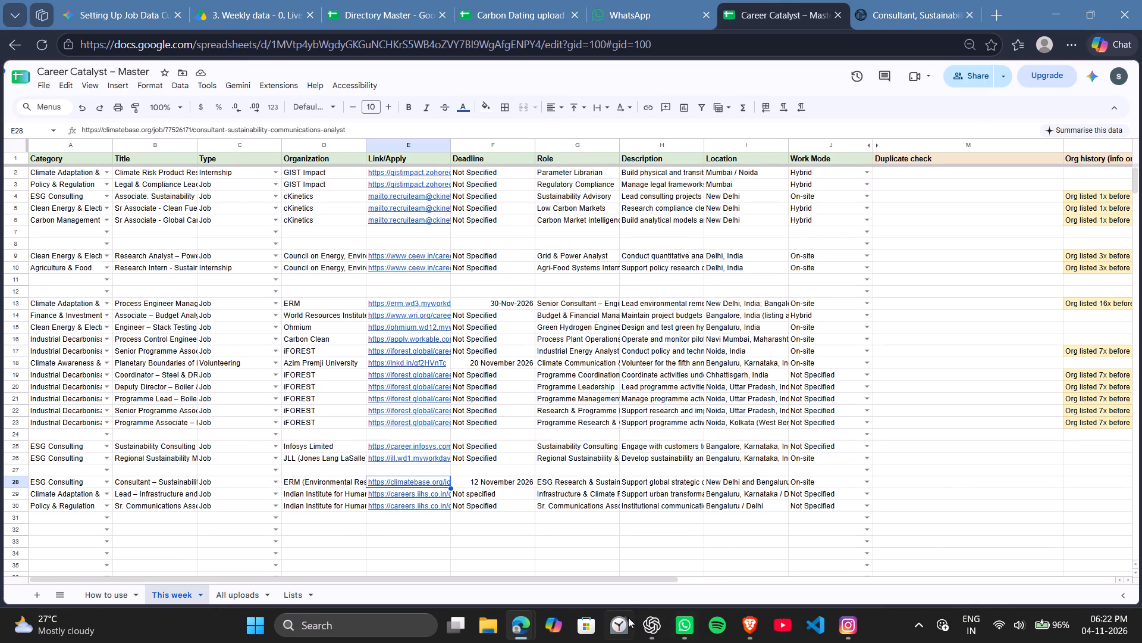
left_click_drag(628, 582, 906, 574)
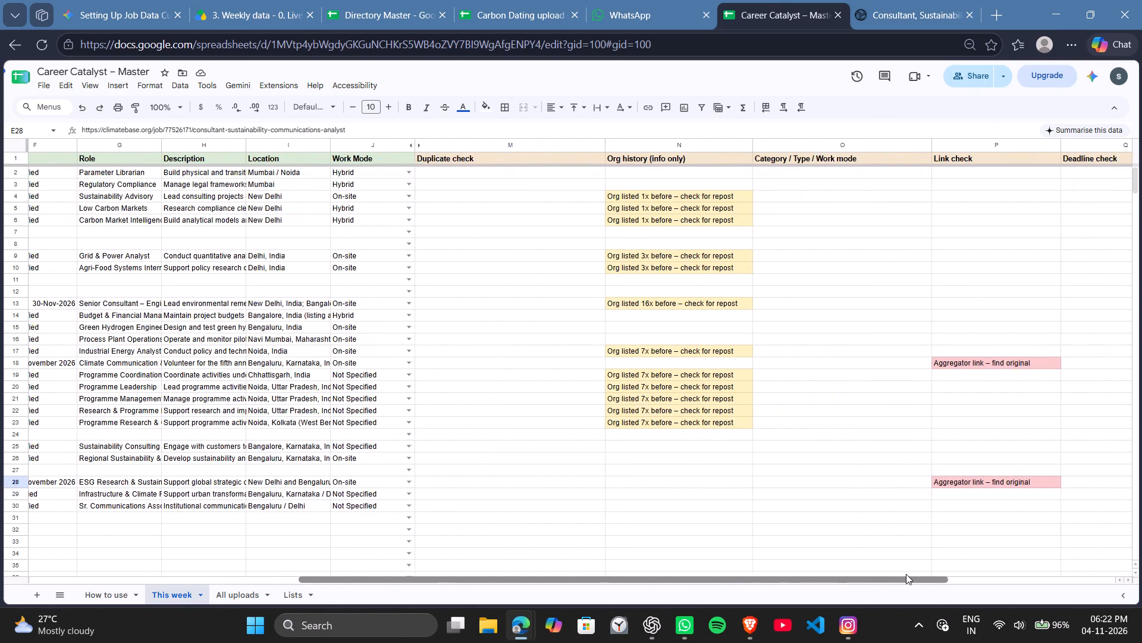
left_click_drag(906, 574, 142, 624)
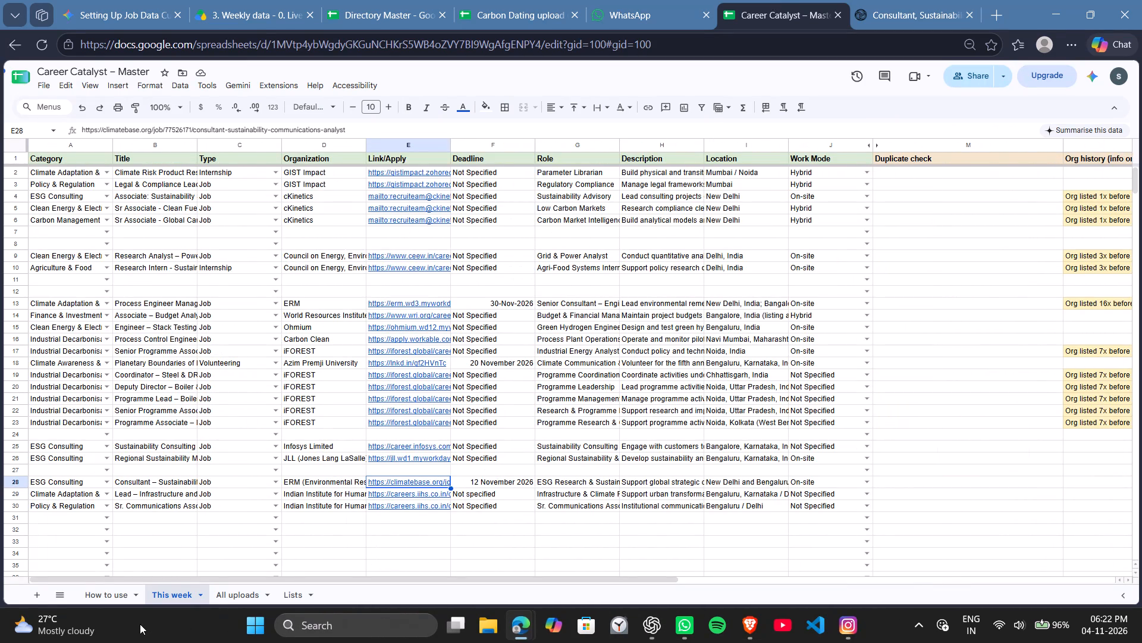
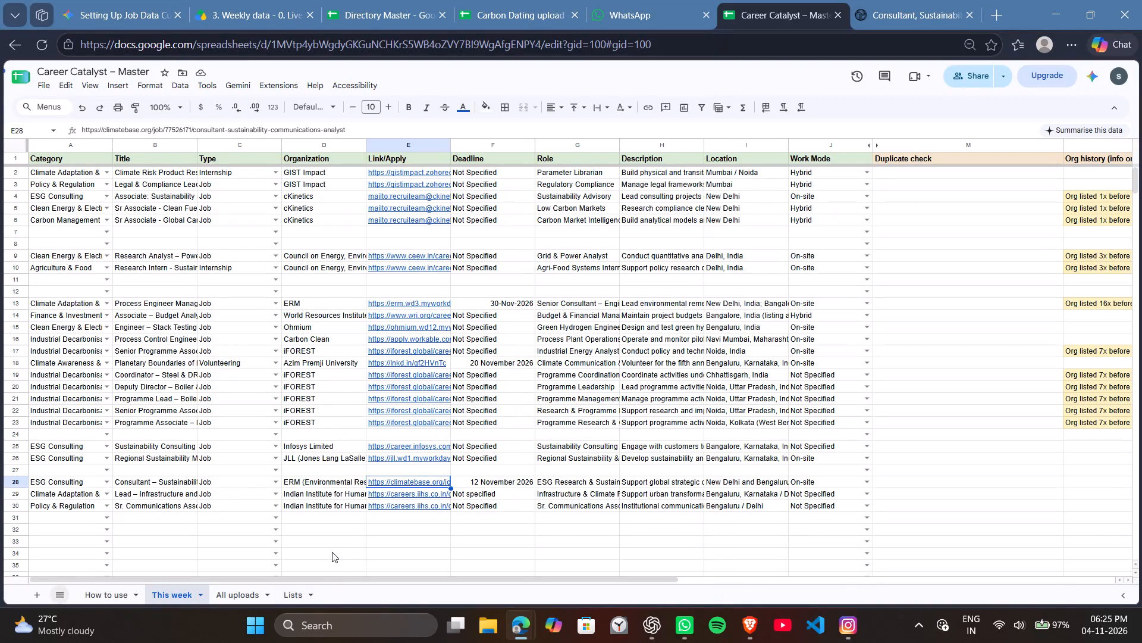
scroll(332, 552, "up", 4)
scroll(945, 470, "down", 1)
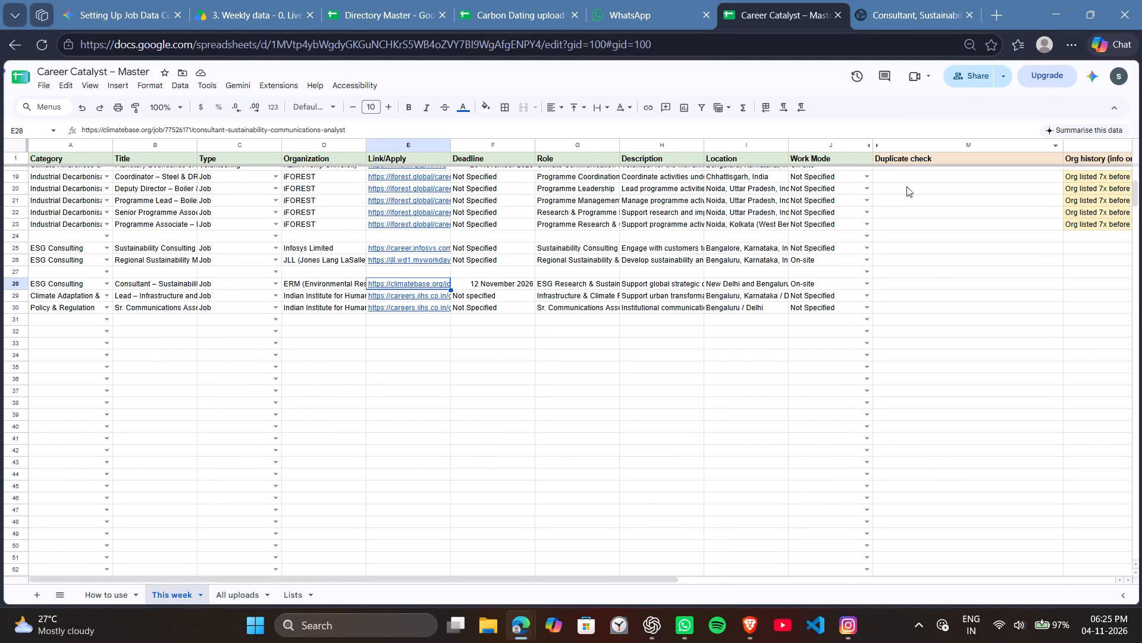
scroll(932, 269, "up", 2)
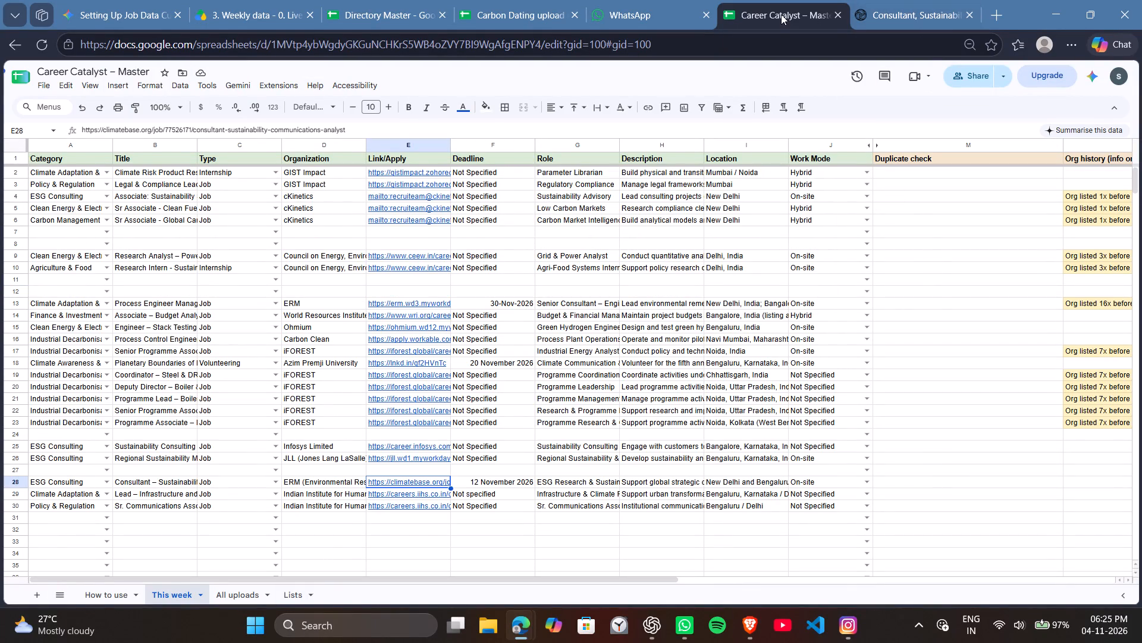